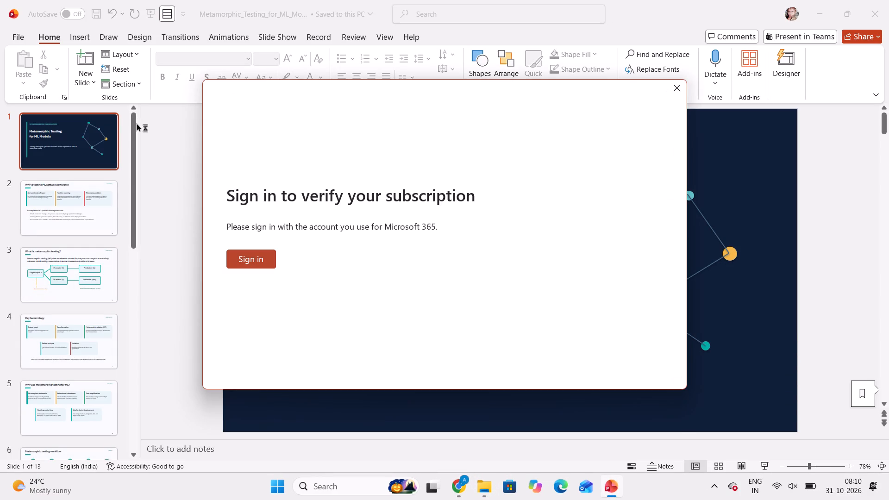
# Dismiss the subscription sign-in prompt.
pyautogui.click(677, 88)
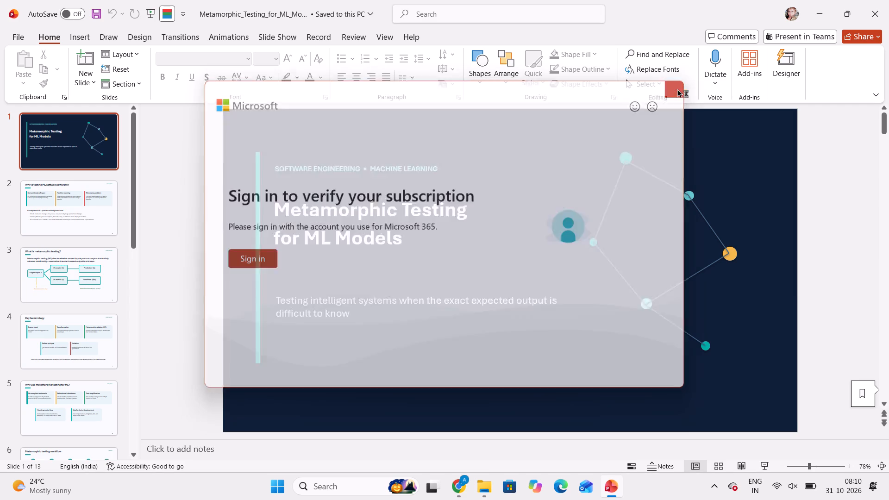
# Look through the slides of the metamorphic testing deck, from the foundation slides to the references, and return to the title slide.
pyautogui.click(39, 214)
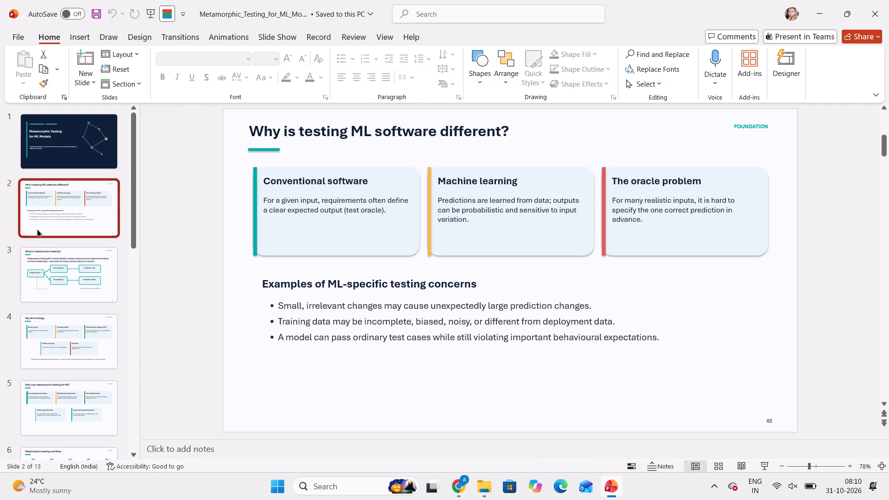
pyautogui.click(29, 278)
pyautogui.scroll(-4, 56, 354)
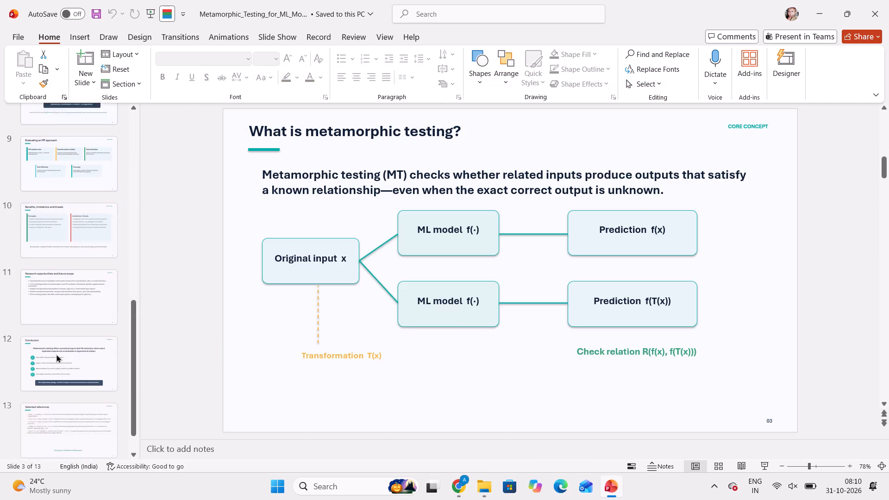
pyautogui.click(61, 396)
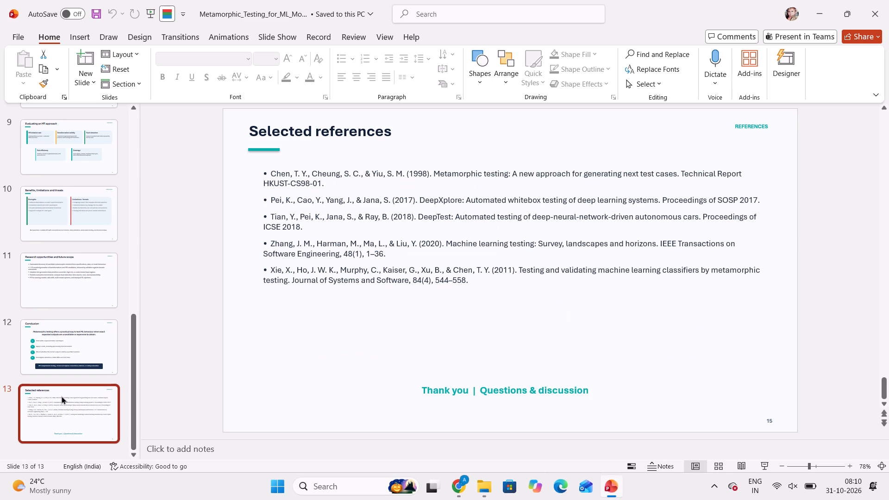
pyautogui.click(47, 336)
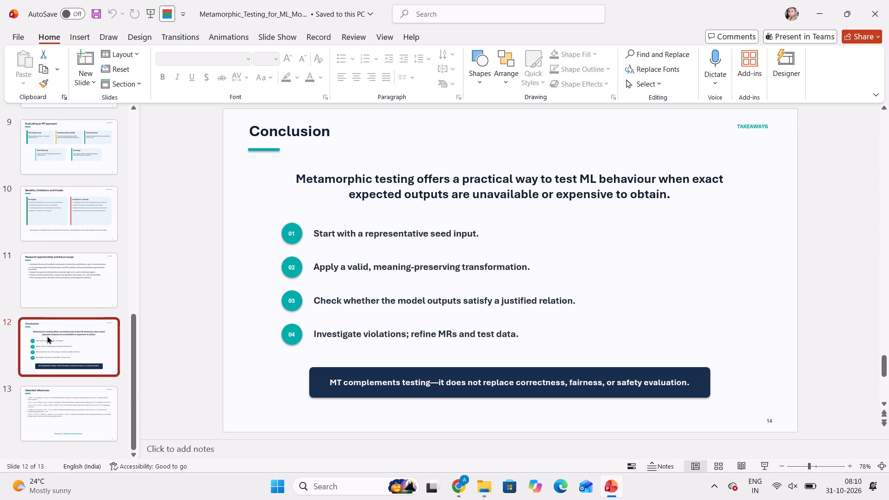
pyautogui.click(43, 282)
pyautogui.scroll(8, 43, 282)
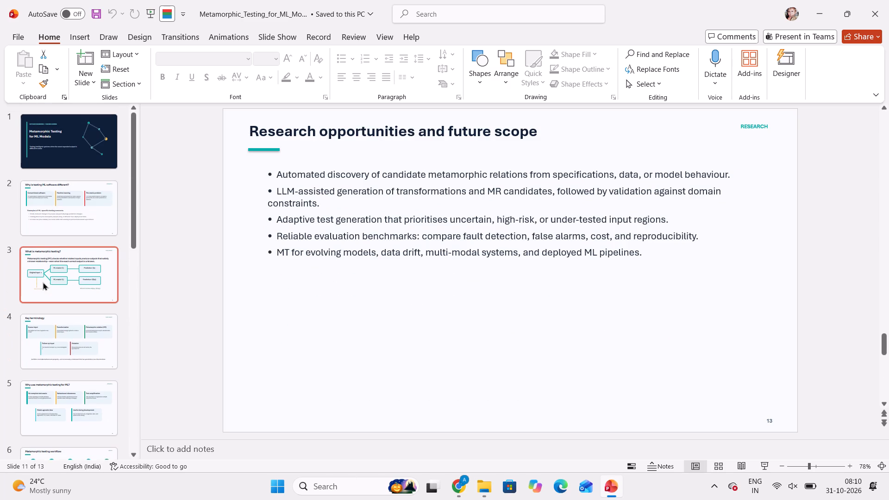
pyautogui.scroll(1, 43, 282)
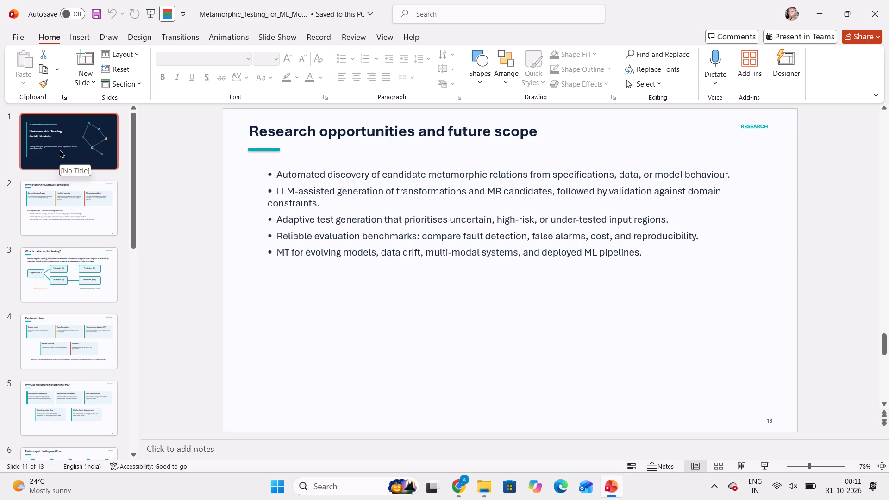
pyautogui.click(51, 195)
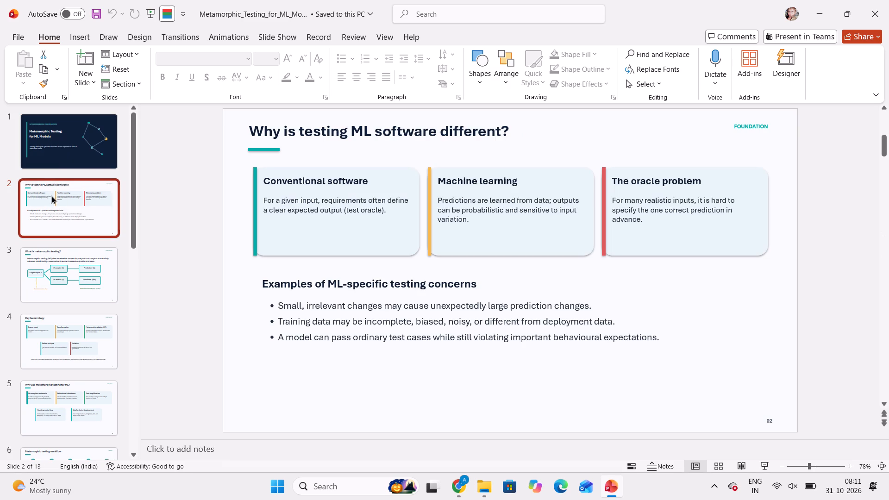
pyautogui.click(60, 272)
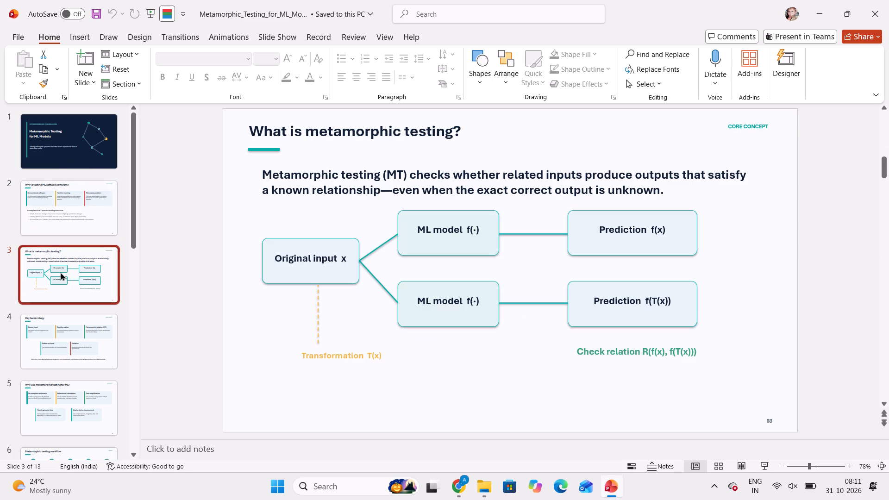
pyautogui.click(83, 320)
pyautogui.click(83, 402)
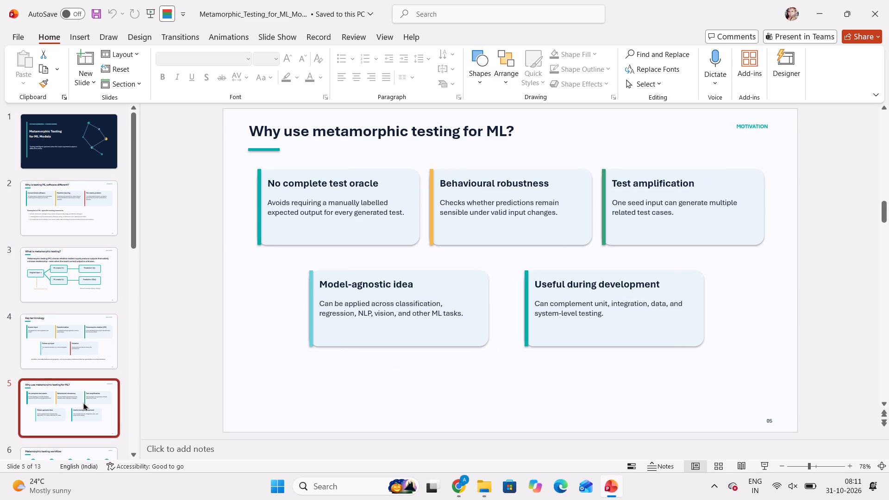
pyautogui.click(46, 136)
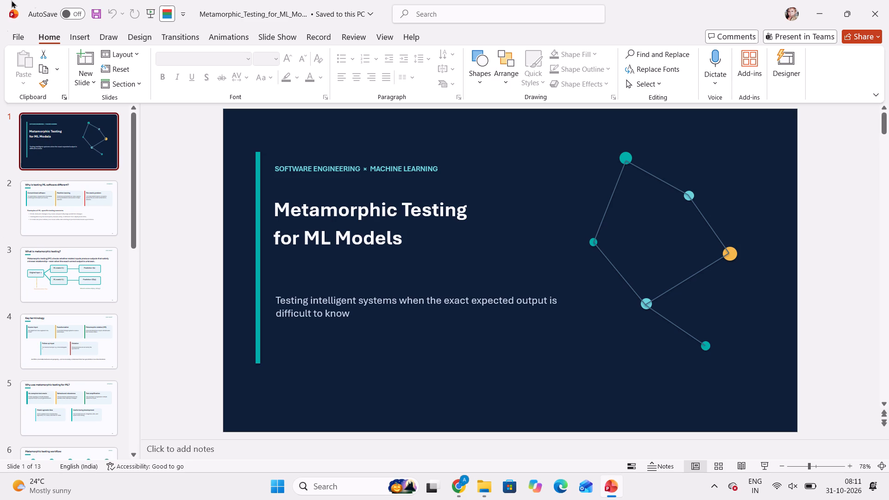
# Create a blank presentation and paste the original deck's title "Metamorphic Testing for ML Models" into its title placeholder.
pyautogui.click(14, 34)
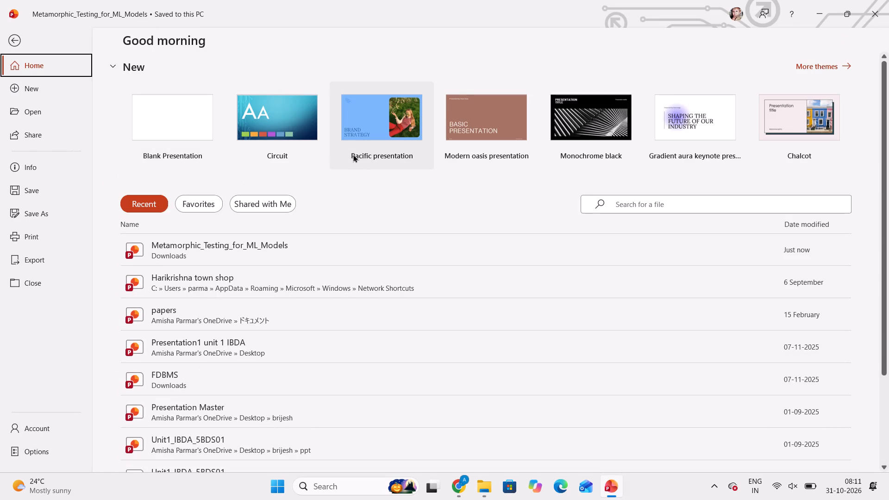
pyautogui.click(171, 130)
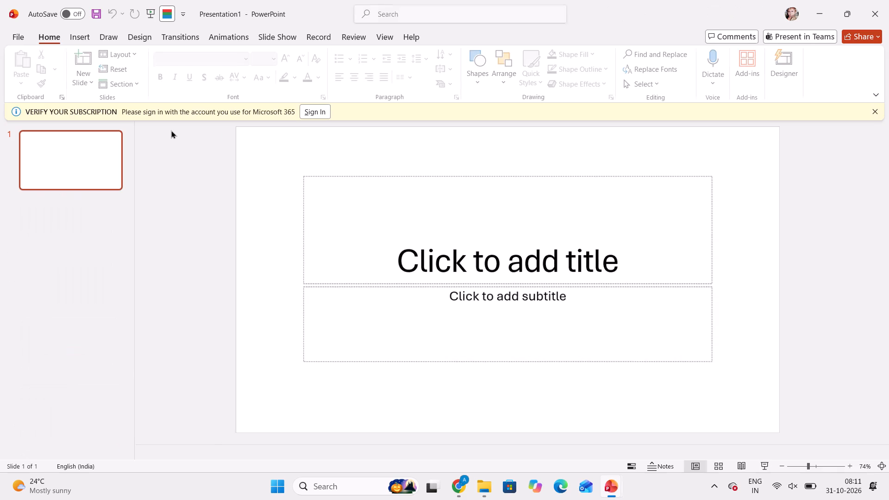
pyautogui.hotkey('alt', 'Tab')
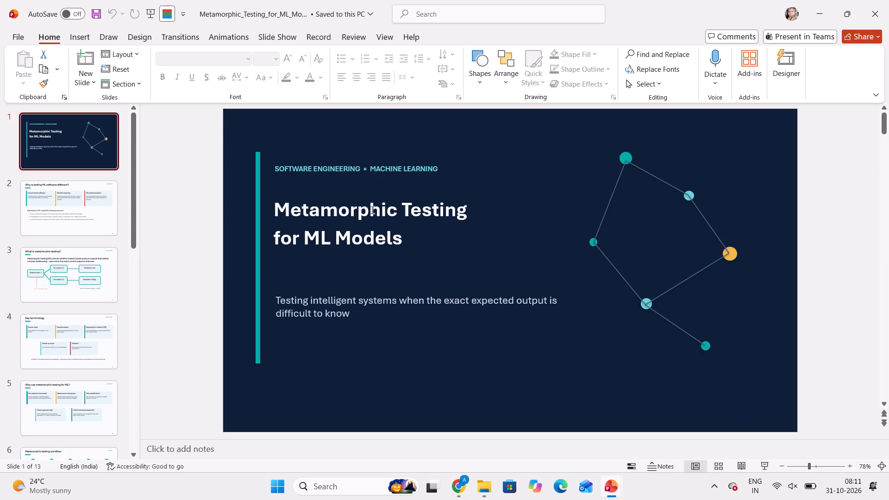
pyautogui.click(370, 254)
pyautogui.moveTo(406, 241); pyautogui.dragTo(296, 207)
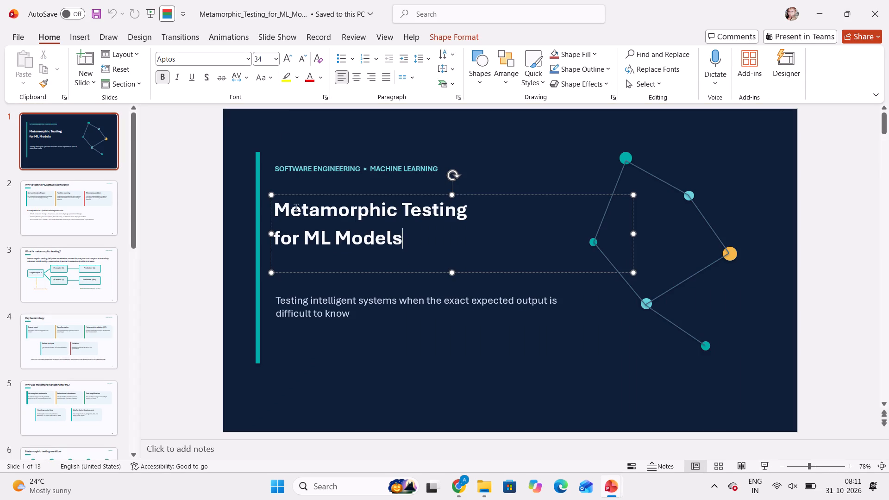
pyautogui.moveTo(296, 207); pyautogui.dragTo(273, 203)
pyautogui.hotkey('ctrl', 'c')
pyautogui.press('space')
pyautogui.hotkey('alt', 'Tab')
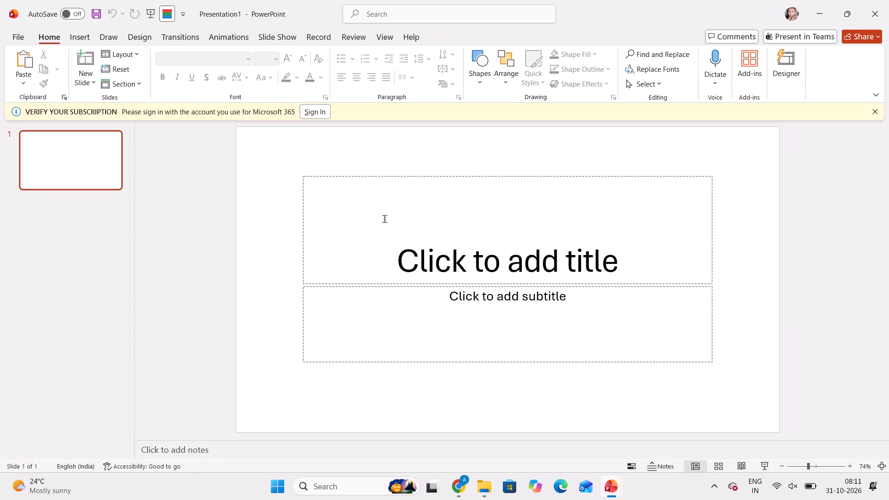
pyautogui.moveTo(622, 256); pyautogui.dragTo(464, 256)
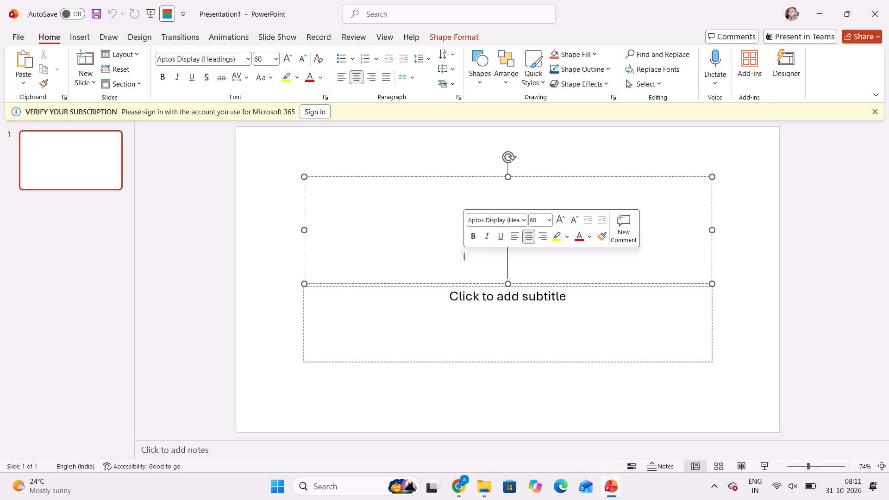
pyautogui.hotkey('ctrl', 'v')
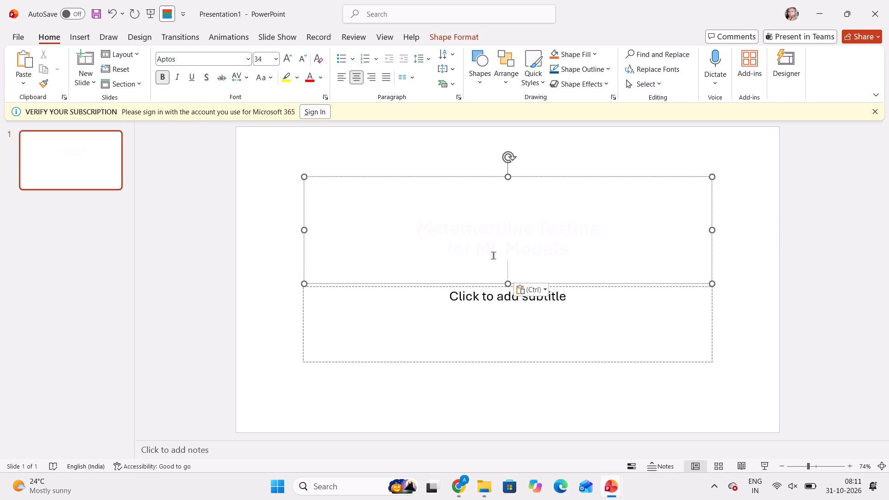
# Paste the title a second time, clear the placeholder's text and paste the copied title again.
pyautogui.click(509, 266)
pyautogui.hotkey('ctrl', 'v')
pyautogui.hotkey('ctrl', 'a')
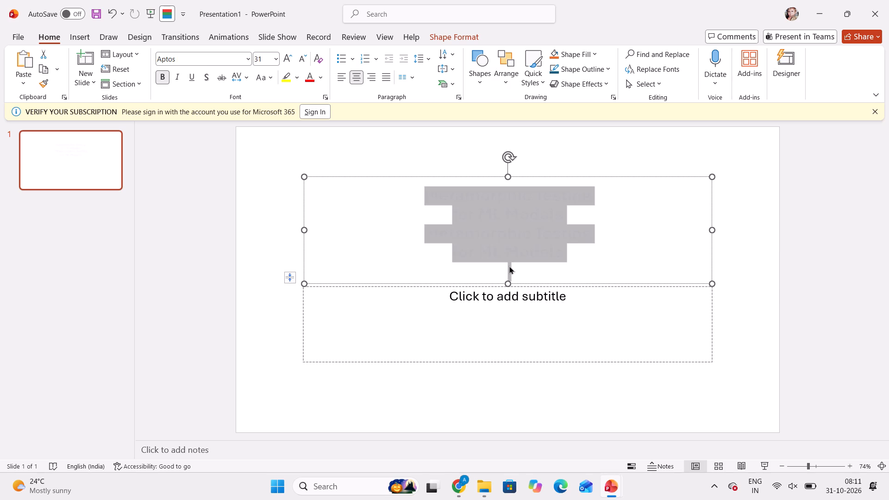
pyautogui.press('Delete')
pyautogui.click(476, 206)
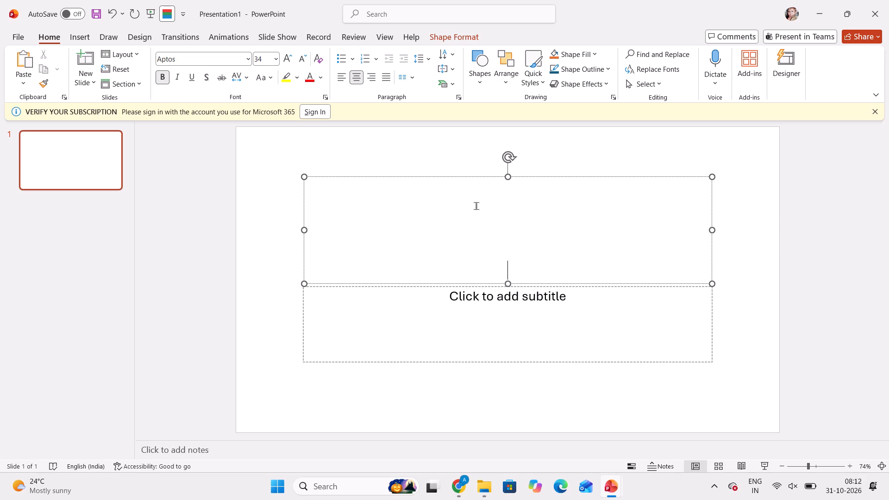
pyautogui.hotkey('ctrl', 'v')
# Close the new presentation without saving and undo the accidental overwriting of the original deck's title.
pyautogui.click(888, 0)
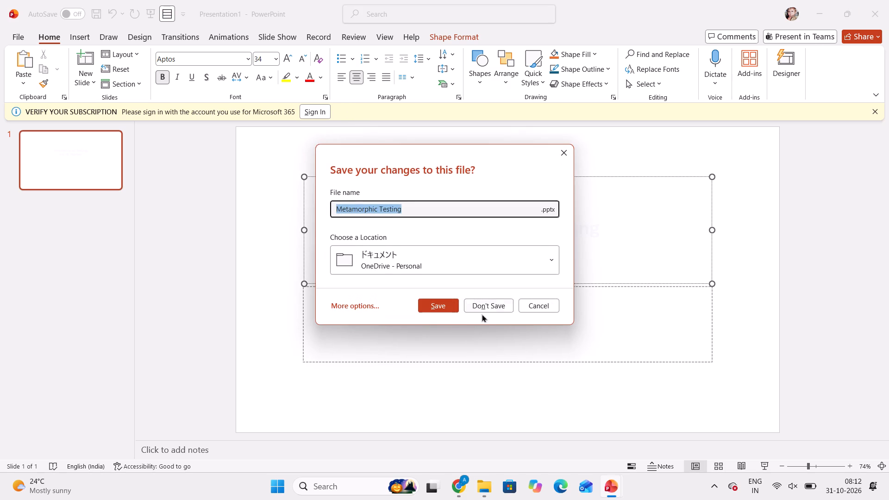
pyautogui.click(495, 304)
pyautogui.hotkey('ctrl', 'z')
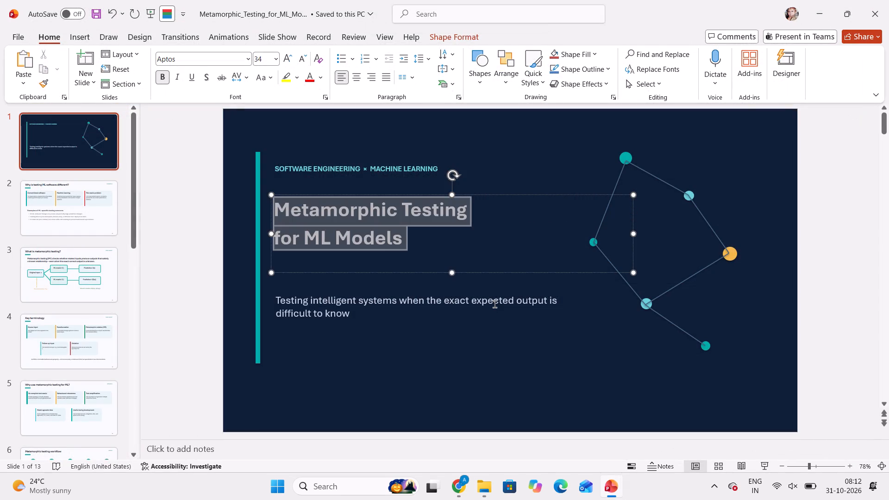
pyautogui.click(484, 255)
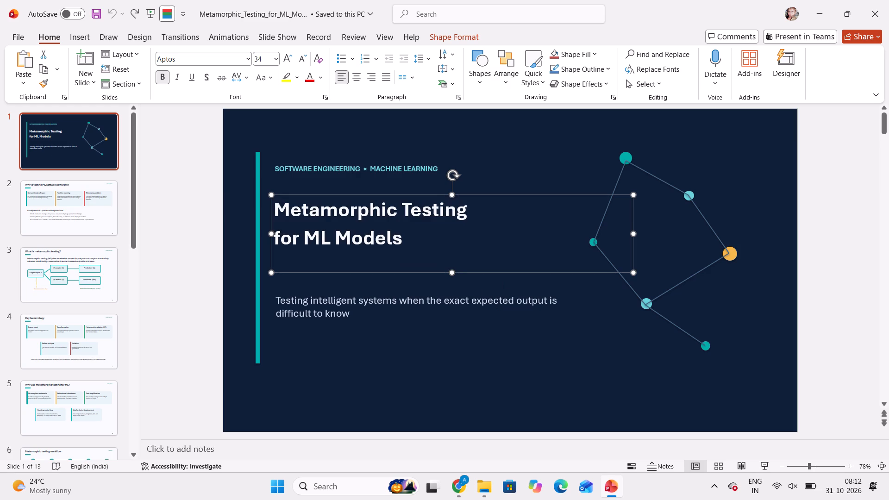
# Create another blank presentation and place the cursor in its title placeholder.
pyautogui.click(13, 36)
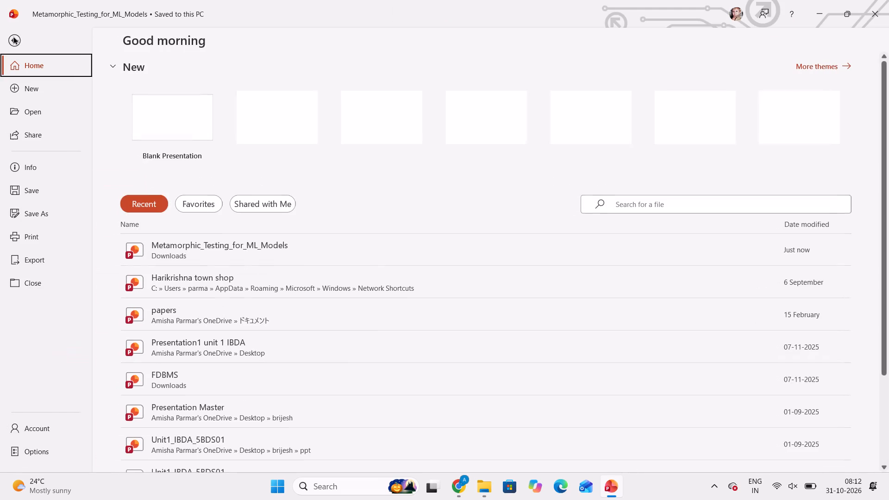
pyautogui.click(179, 122)
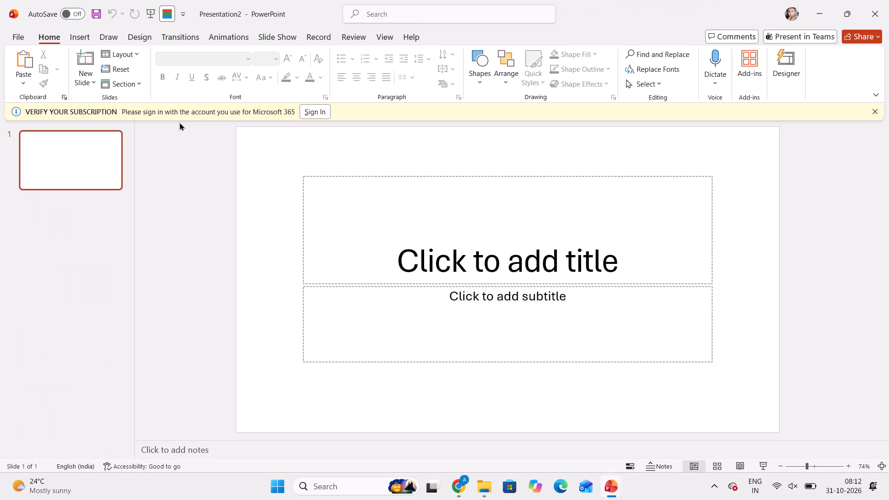
pyautogui.click(589, 255)
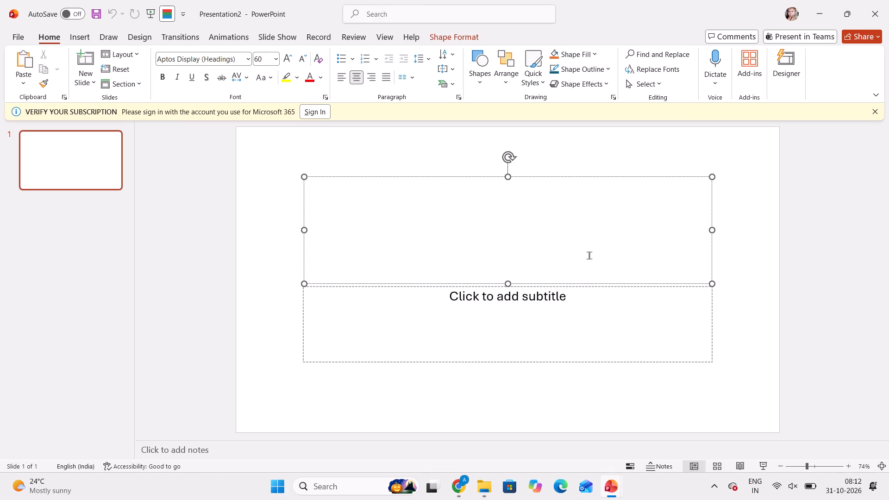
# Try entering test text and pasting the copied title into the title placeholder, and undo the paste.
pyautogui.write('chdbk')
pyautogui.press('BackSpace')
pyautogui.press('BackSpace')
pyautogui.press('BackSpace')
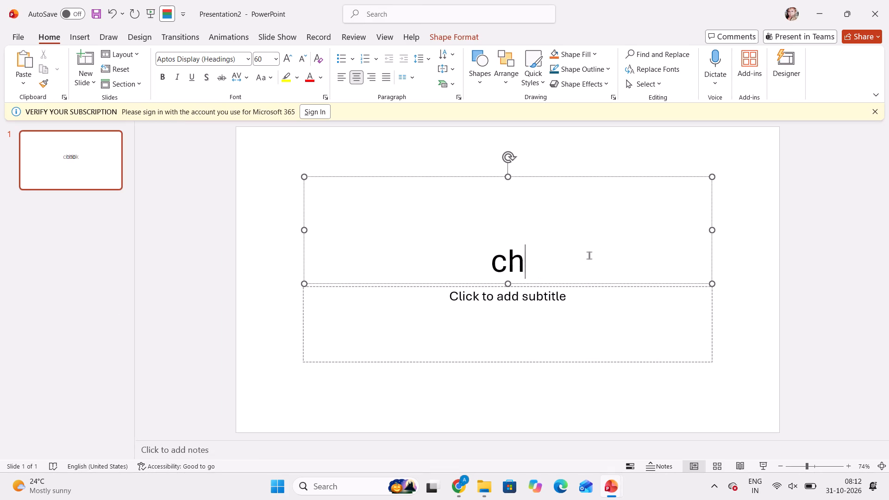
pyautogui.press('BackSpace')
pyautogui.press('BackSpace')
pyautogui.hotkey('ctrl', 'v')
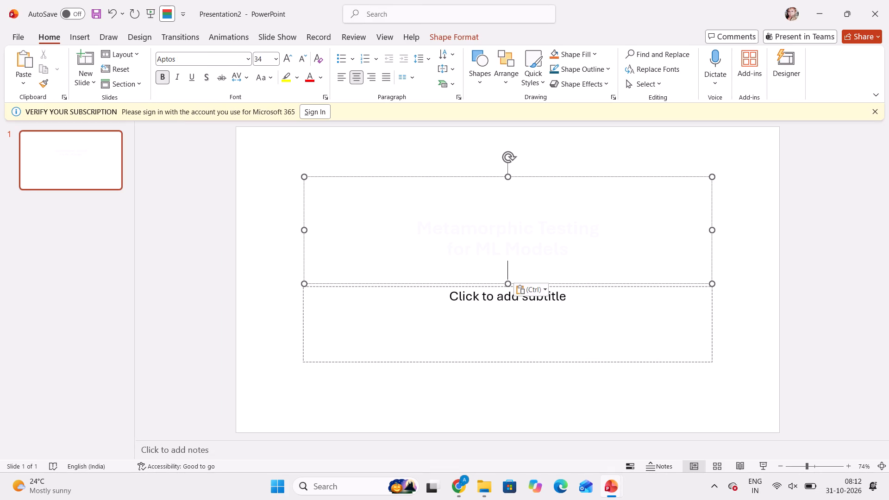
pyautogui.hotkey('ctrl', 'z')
# Copy the title "Metamorphic Testing for ML Models" from the original deck's first slide into the new presentation's title placeholder.
pyautogui.hotkey('alt', 'Tab')
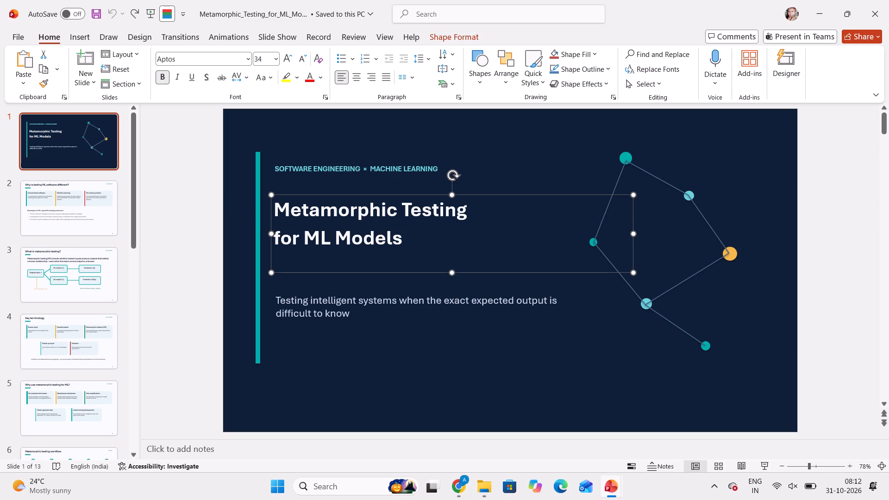
pyautogui.click(399, 247)
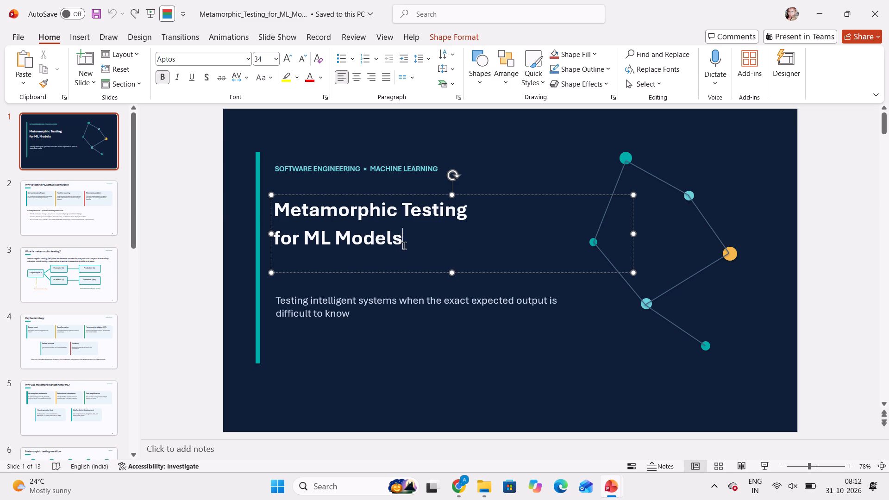
pyautogui.moveTo(406, 244); pyautogui.dragTo(278, 214)
pyautogui.rightClick(278, 214)
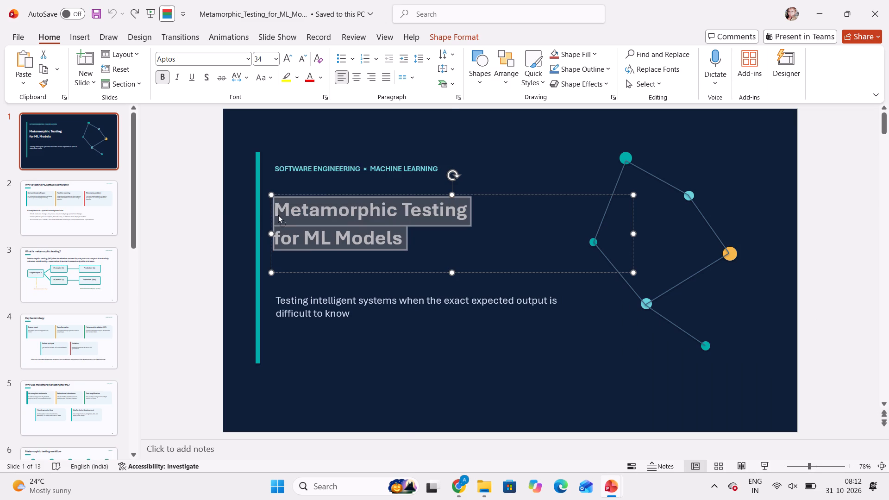
pyautogui.click(323, 195)
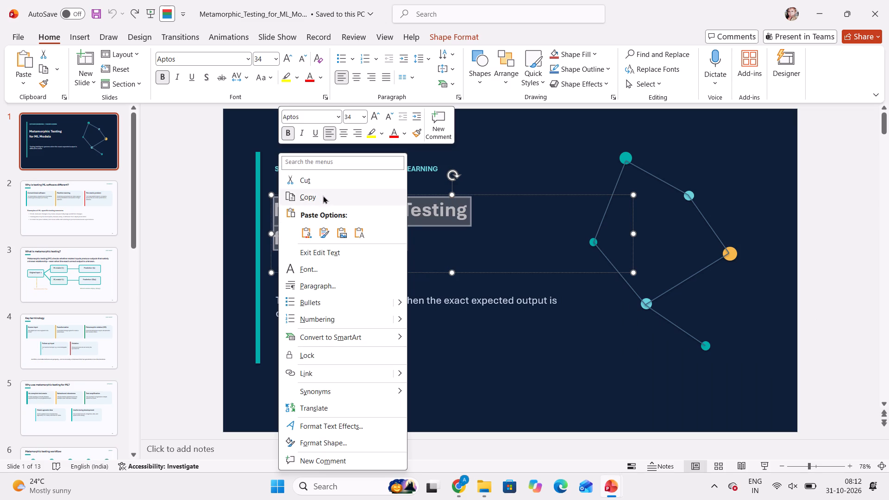
pyautogui.hotkey('alt', 'Tab')
pyautogui.hotkey('ctrl', 'v')
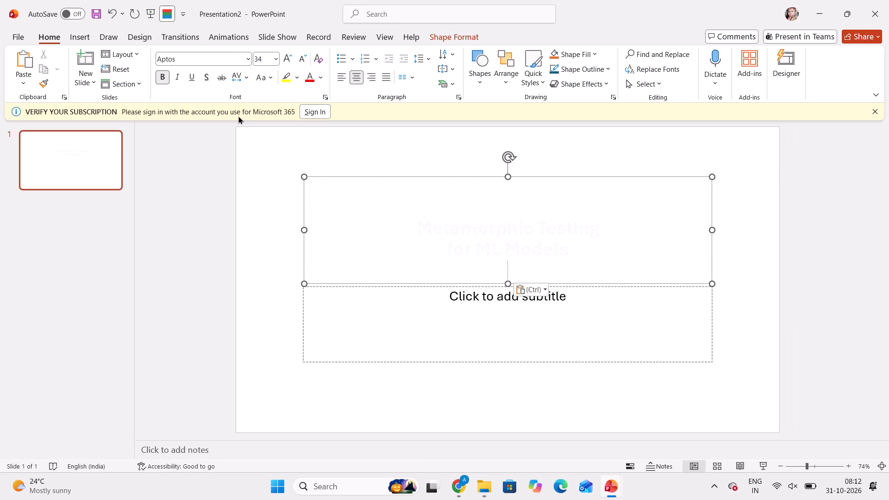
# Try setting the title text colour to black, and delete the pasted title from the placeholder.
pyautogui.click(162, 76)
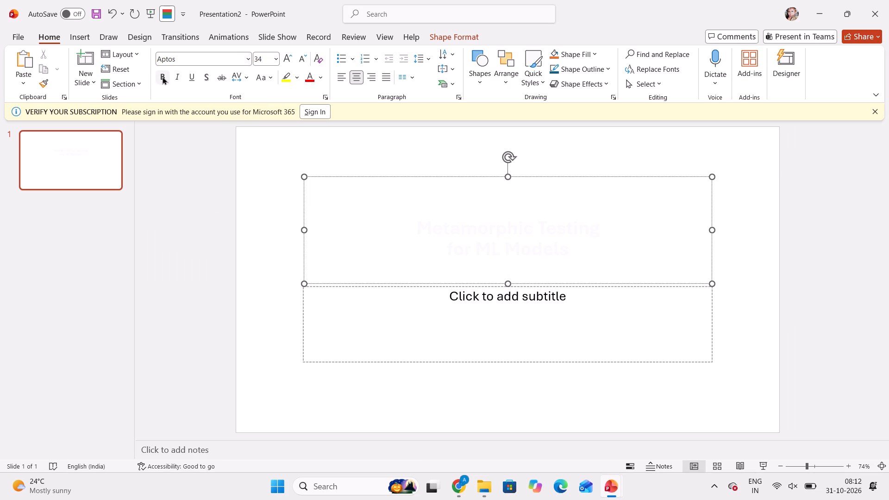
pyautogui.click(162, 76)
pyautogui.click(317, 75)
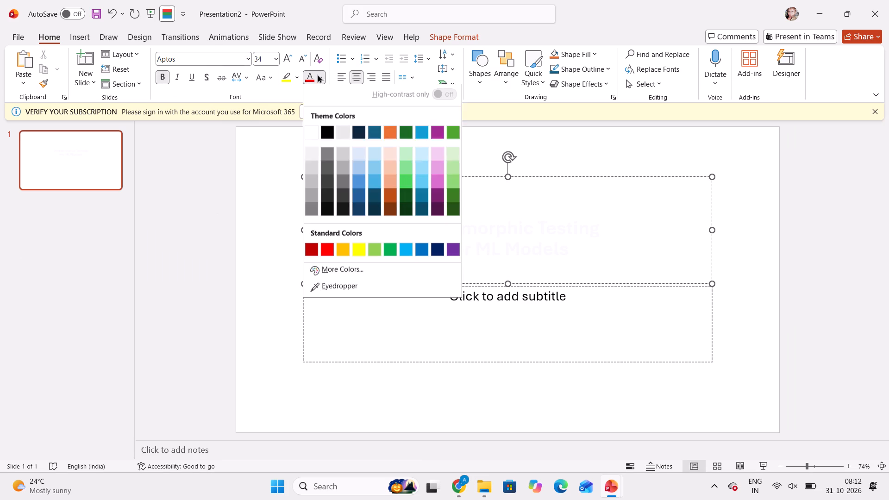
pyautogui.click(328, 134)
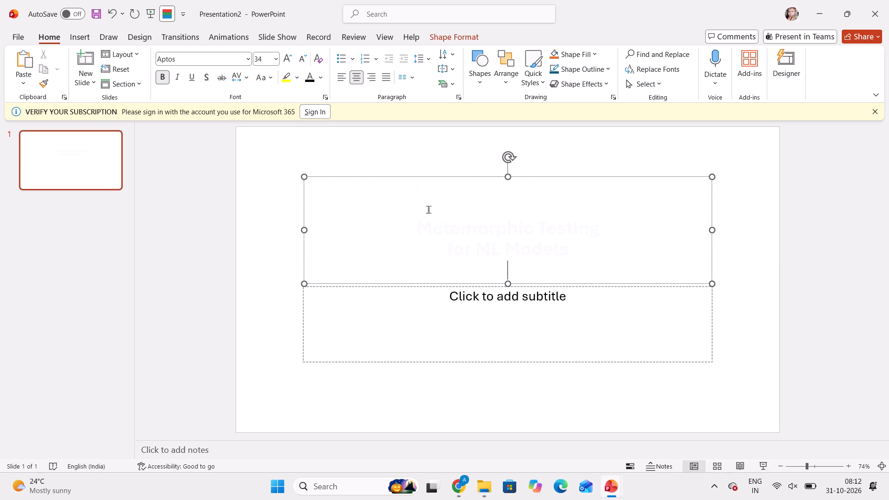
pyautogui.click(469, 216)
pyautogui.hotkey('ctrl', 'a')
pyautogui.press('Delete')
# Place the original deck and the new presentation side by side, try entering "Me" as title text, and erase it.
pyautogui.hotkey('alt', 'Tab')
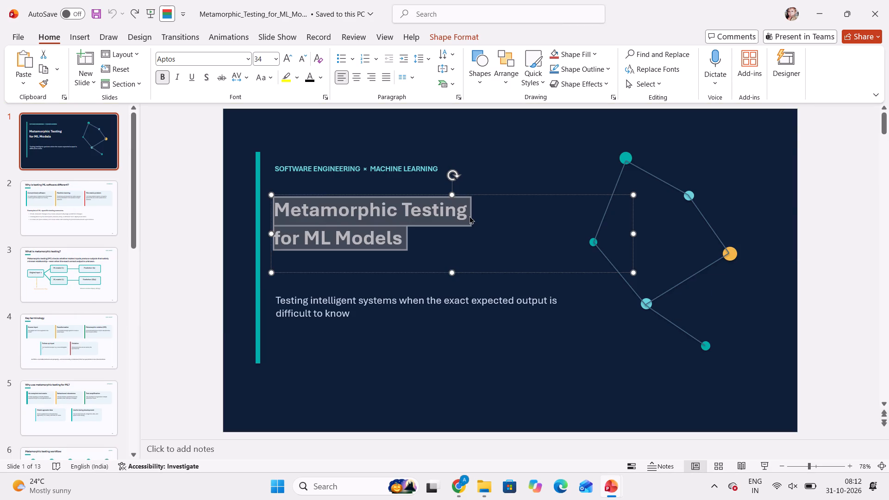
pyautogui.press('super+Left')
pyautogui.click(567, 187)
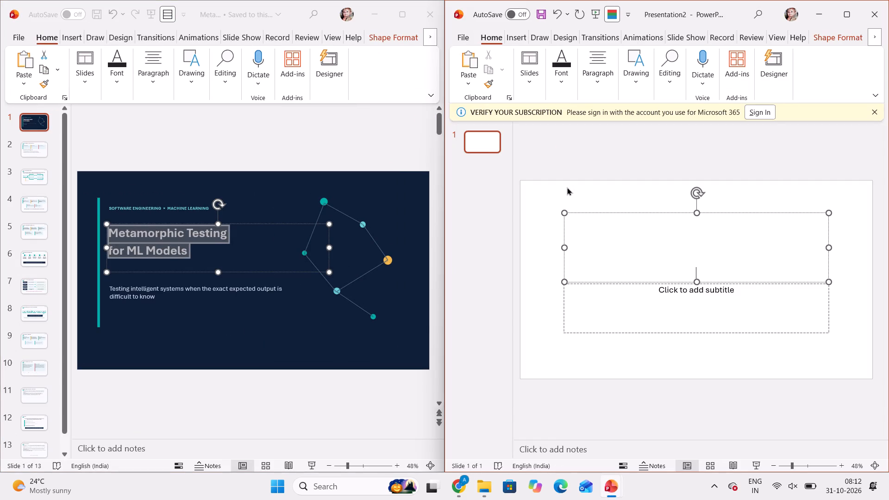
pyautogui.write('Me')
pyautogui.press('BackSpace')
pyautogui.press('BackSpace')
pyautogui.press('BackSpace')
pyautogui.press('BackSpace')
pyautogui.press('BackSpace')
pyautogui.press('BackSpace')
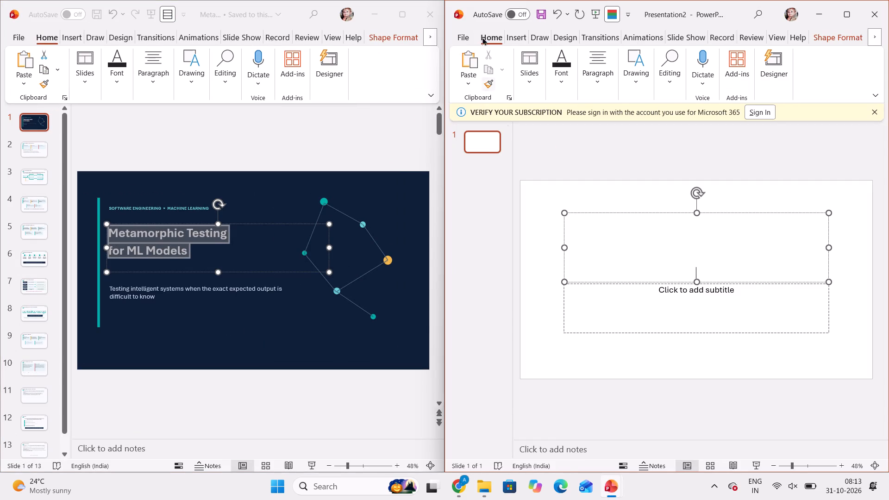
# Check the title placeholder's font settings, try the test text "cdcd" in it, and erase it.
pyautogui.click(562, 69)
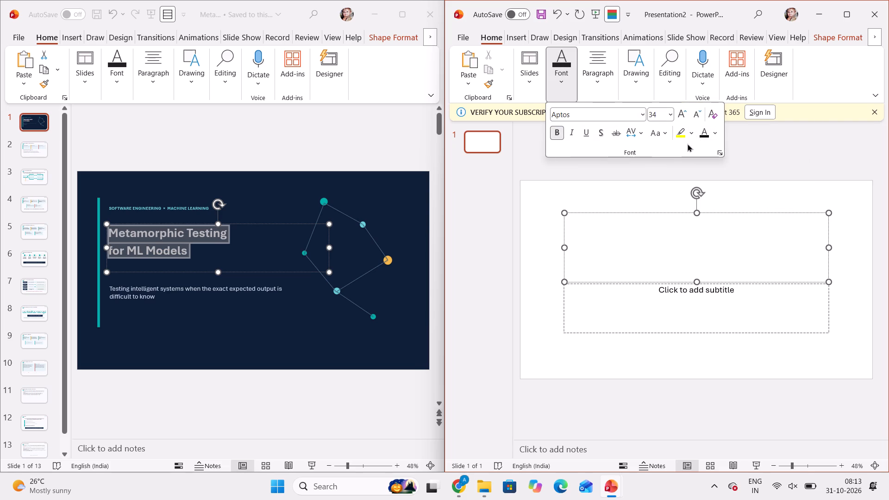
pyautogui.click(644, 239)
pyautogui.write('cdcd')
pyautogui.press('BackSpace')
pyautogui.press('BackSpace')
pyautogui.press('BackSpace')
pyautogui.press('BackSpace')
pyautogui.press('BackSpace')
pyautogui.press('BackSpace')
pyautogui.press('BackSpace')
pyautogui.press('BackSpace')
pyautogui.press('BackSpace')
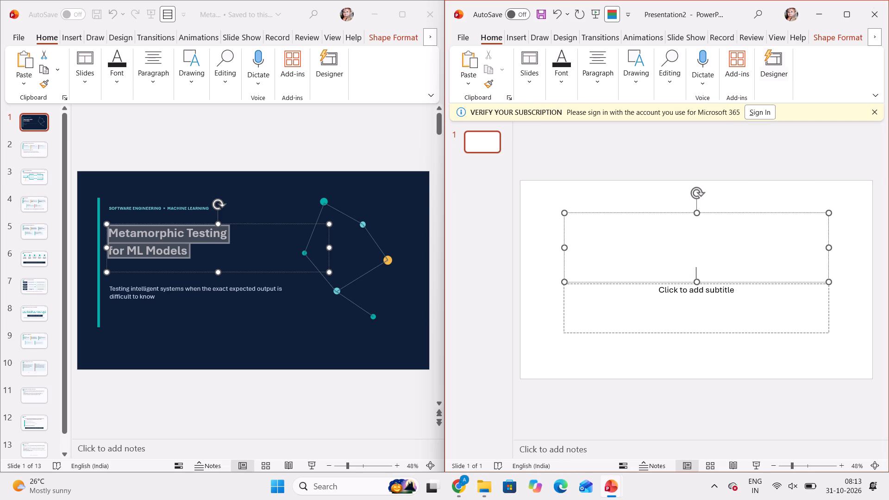
# Close the new presentation without saving and maximize the original deck's window.
pyautogui.click(884, 7)
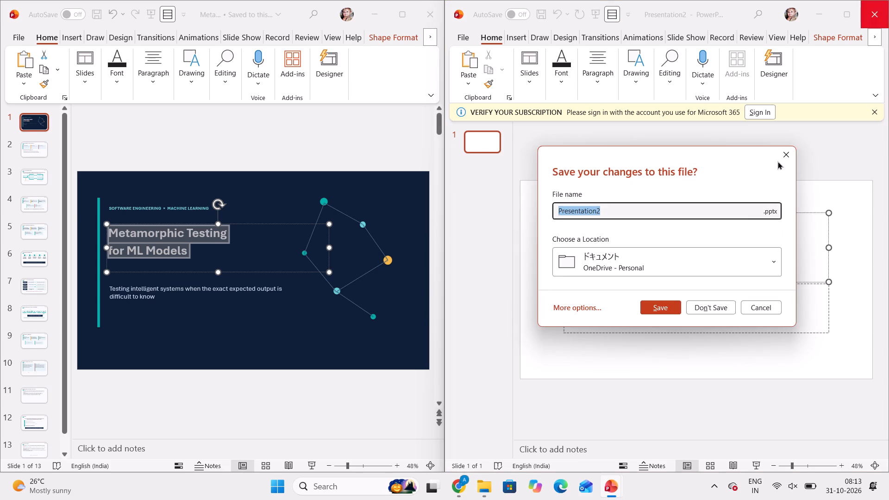
pyautogui.click(717, 306)
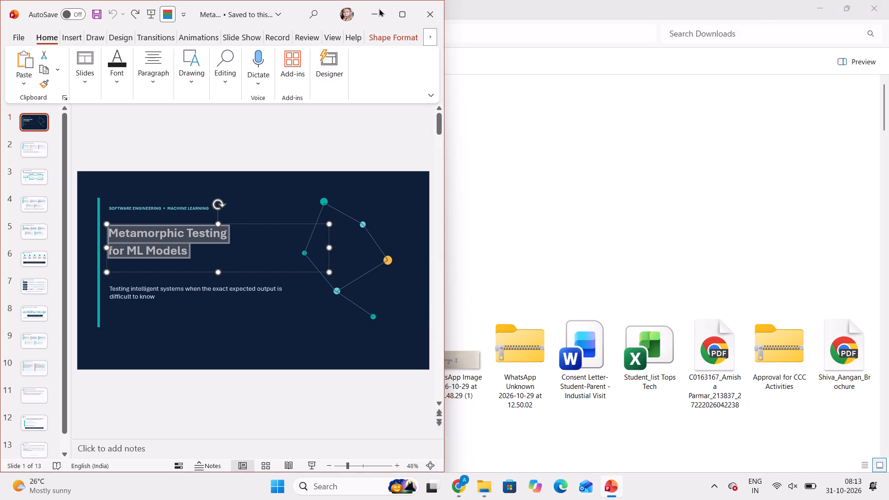
pyautogui.click(404, 16)
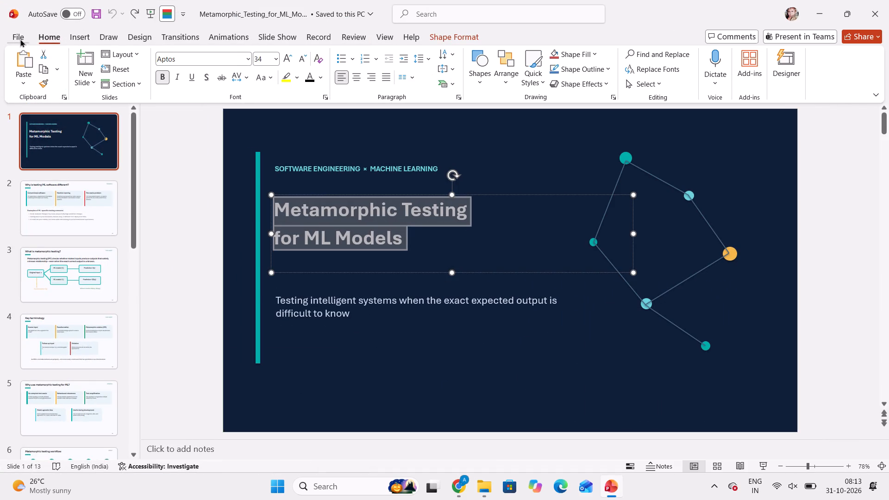
# Create another blank presentation and check its title placeholder with brief test text, erasing it.
pyautogui.click(20, 39)
pyautogui.click(165, 132)
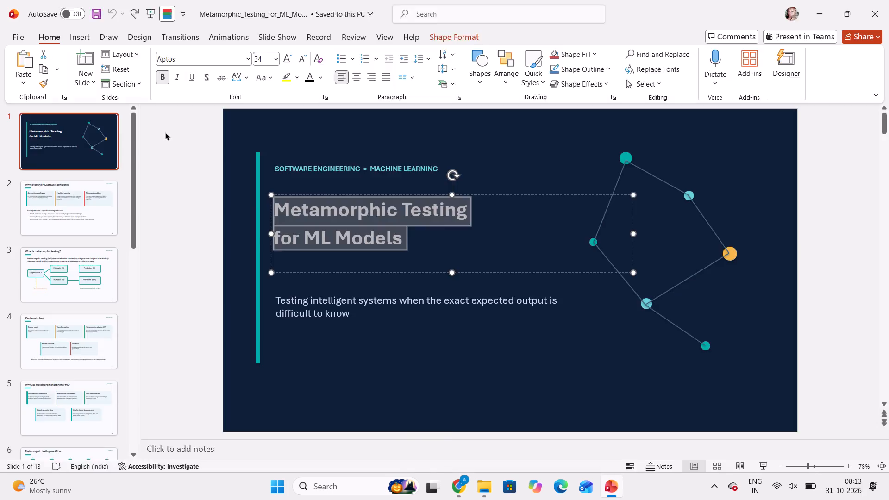
pyautogui.doubleClick(570, 263)
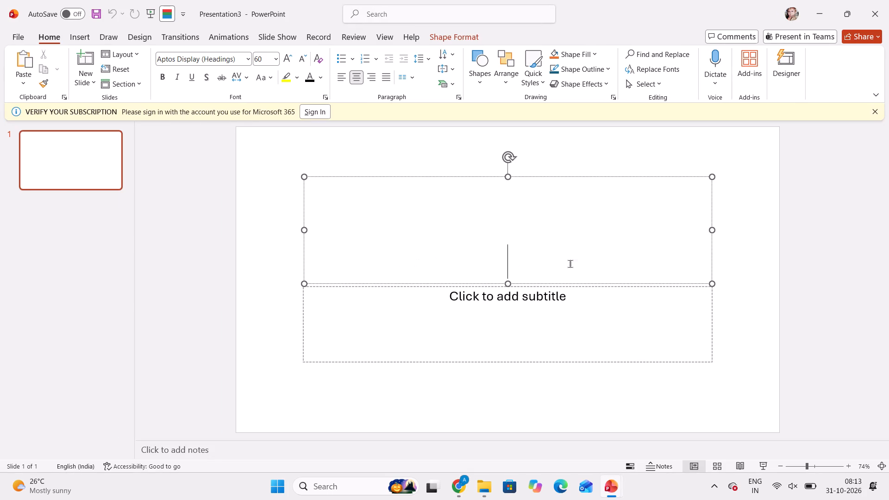
pyautogui.write('cd')
pyautogui.press('BackSpace')
pyautogui.press('BackSpace')
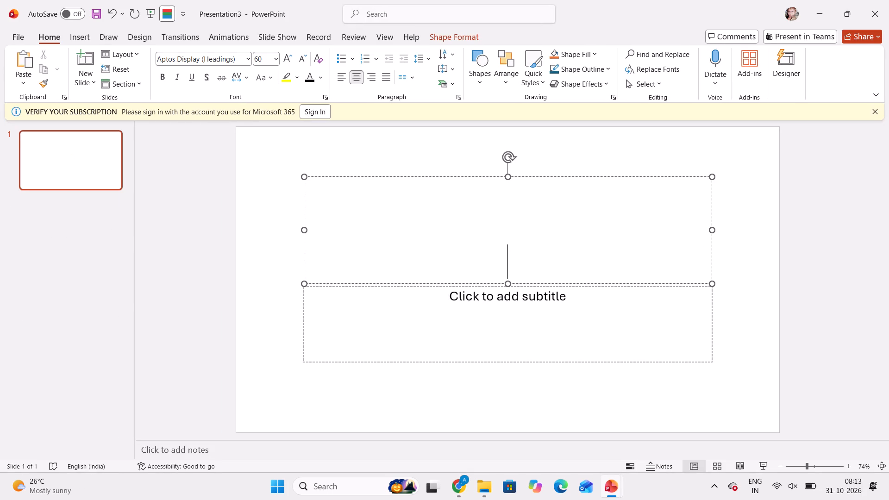
# Enter the title "Metamorphic Testing for ML Models" in the new presentation, placed side by side with the original deck.
pyautogui.write('Me')
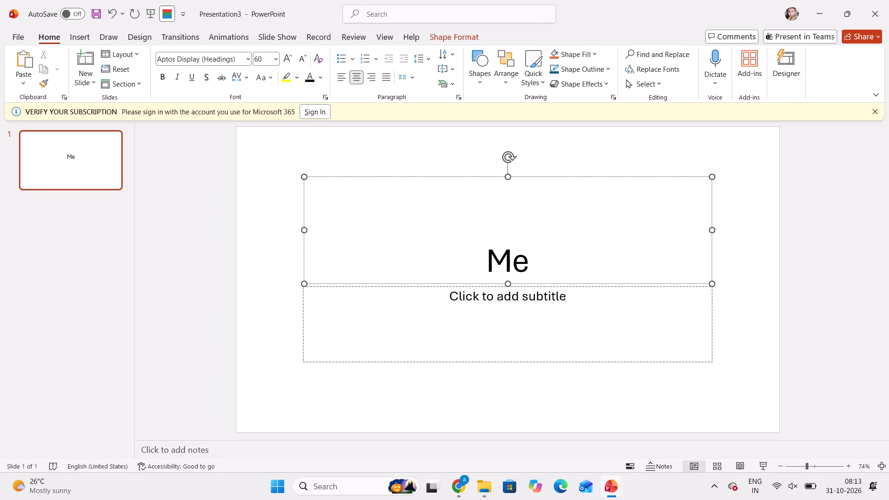
pyautogui.press('super+Right')
pyautogui.click(129, 146)
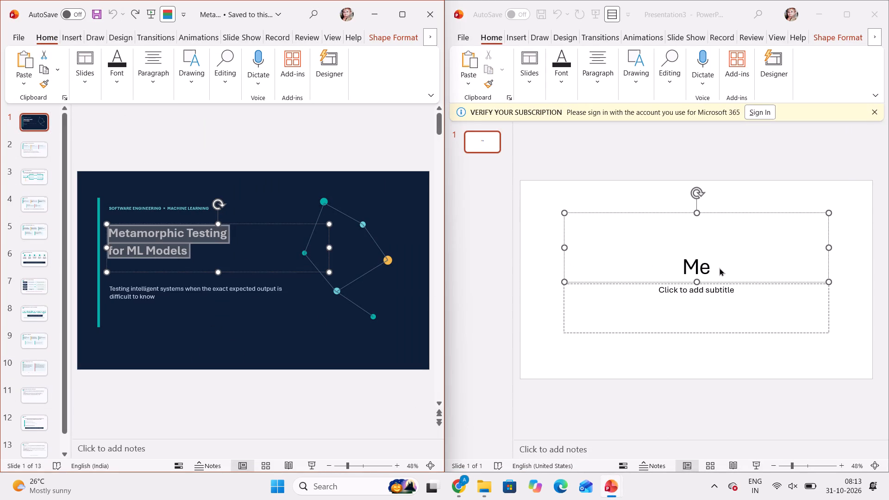
pyautogui.click(718, 268)
pyautogui.click(718, 268)
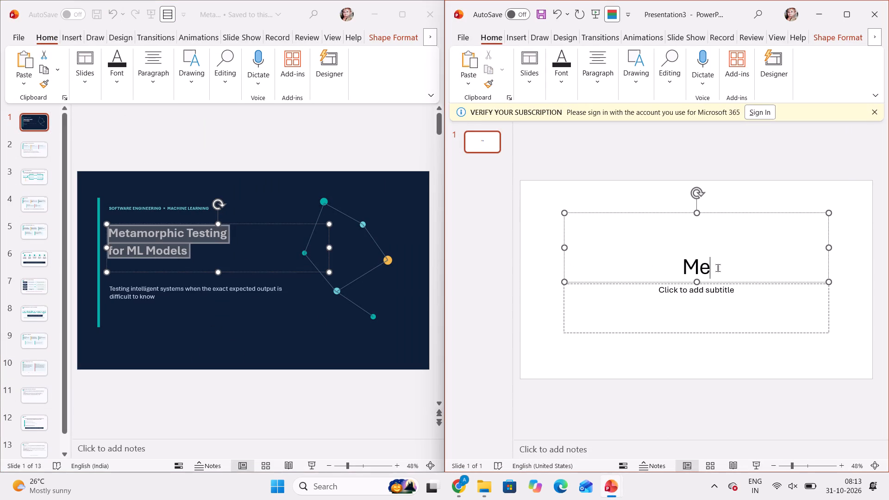
pyautogui.write('tamo')
pyautogui.press('r')
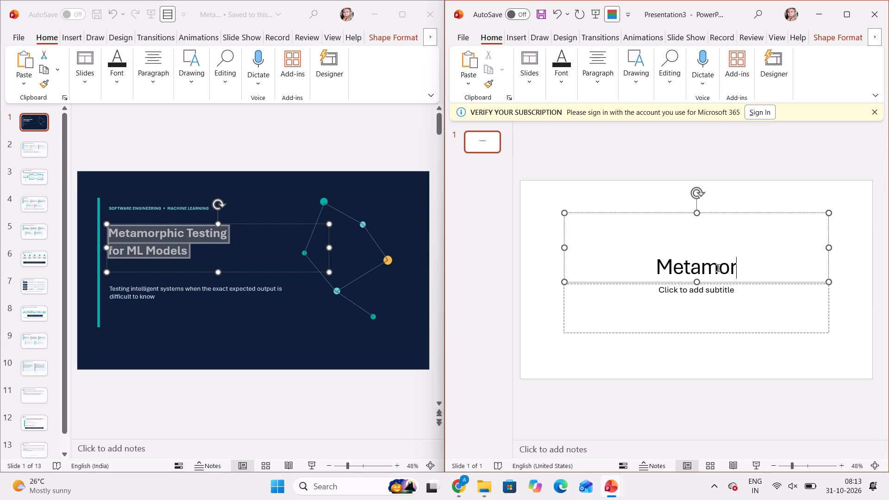
pyautogui.write('phic')
pyautogui.press('space')
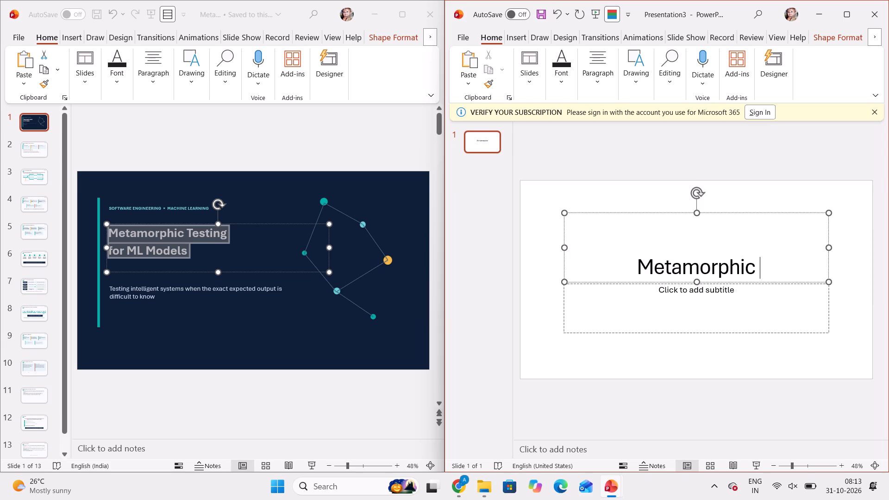
pyautogui.write('Testing')
pyautogui.press('space')
pyautogui.write('for')
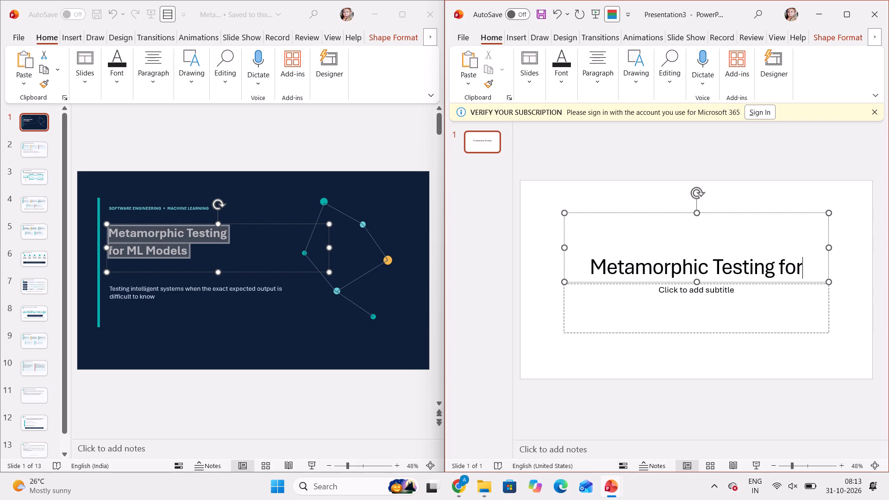
pyautogui.press('space')
pyautogui.write('ML')
pyautogui.press('space')
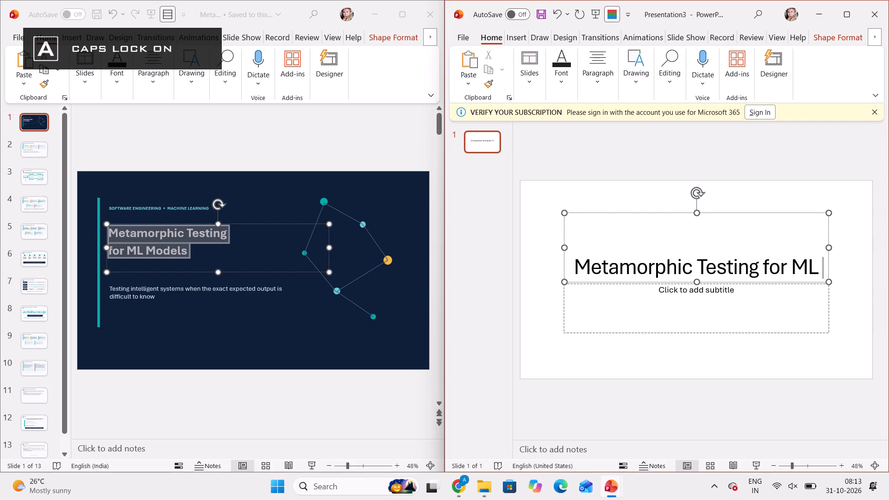
pyautogui.press('m')
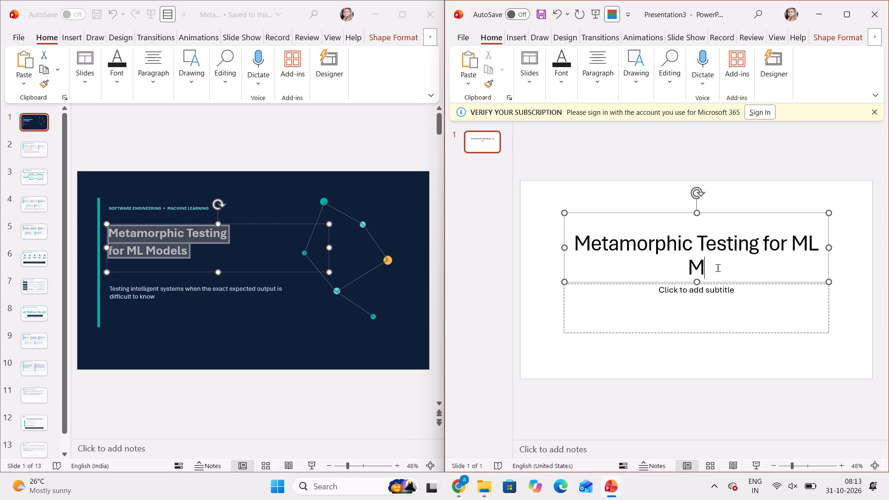
pyautogui.press('o')
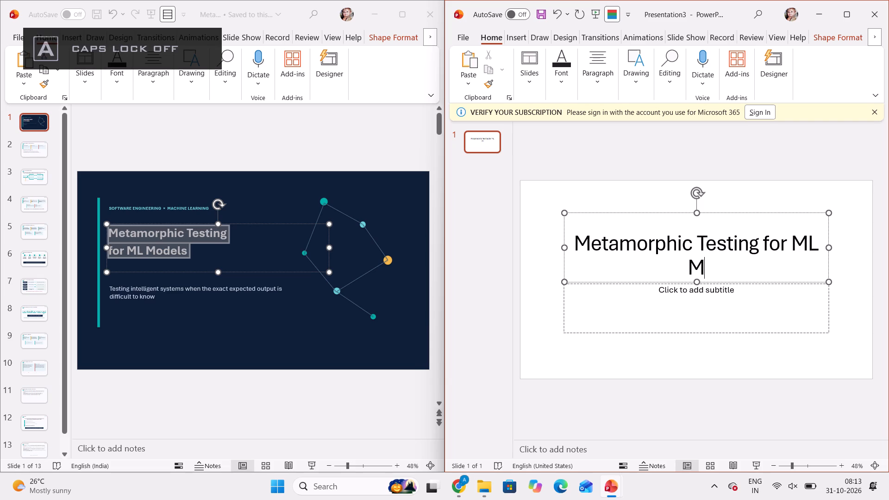
pyautogui.write('odels')
pyautogui.press('space')
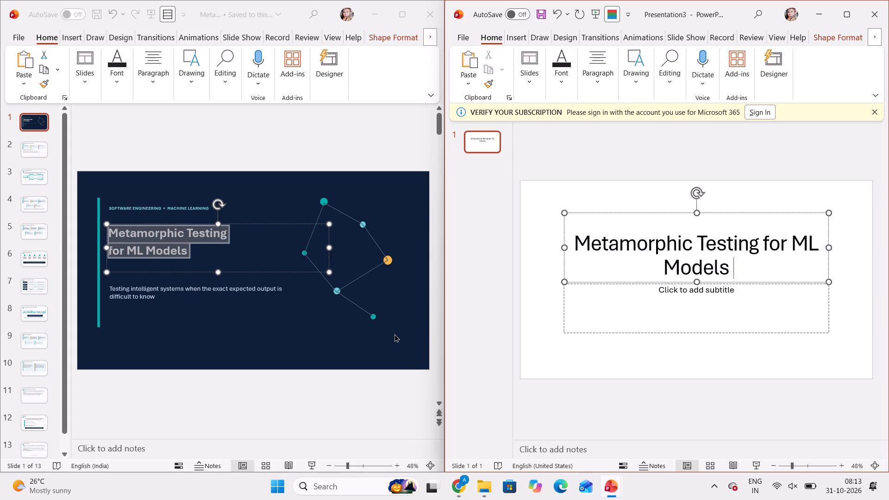
# Enter the subtitle "Testing Intelligent System when the exact output is difficult to know" on the new presentation's title slide.
pyautogui.click(681, 296)
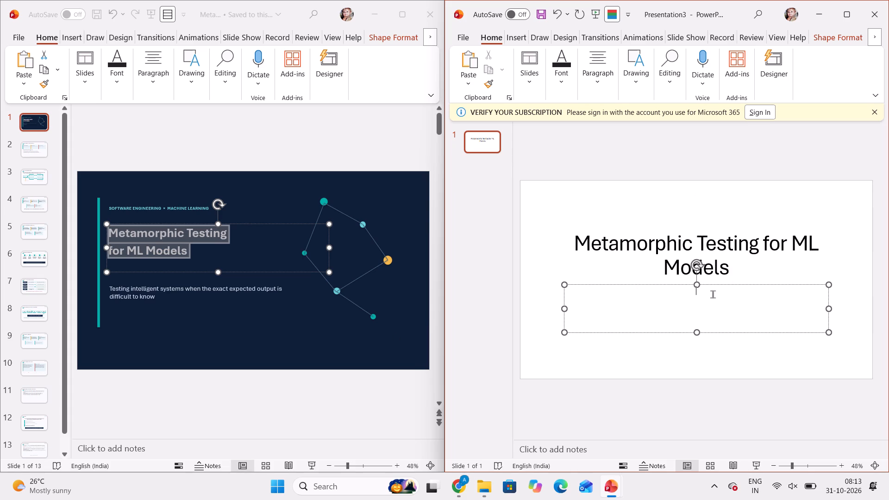
pyautogui.write('Te')
pyautogui.write('sting')
pyautogui.press('space')
pyautogui.hotkey('shift', 'i')
pyautogui.press('n')
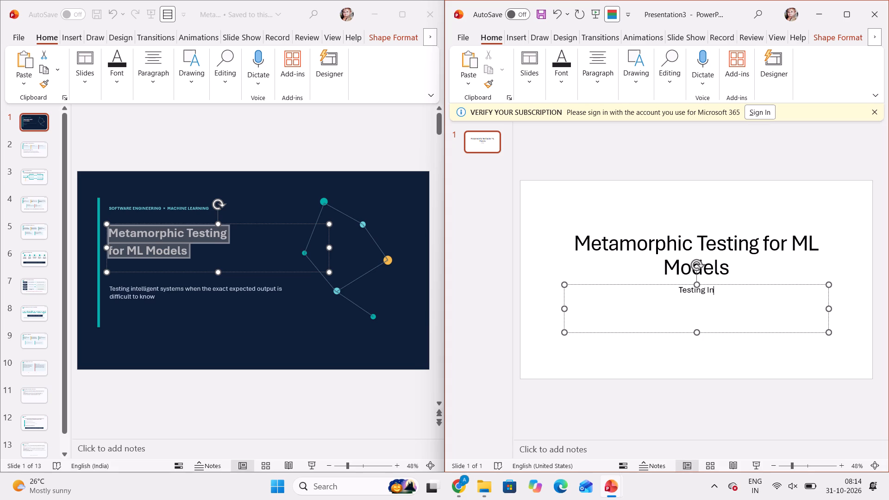
pyautogui.press('t')
pyautogui.press('e')
pyautogui.write('lligent')
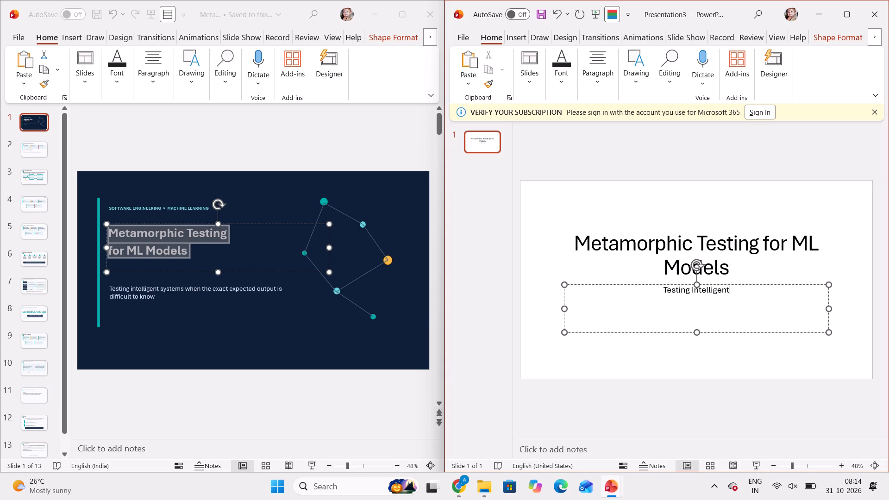
pyautogui.press('space')
pyautogui.write('System')
pyautogui.press('space')
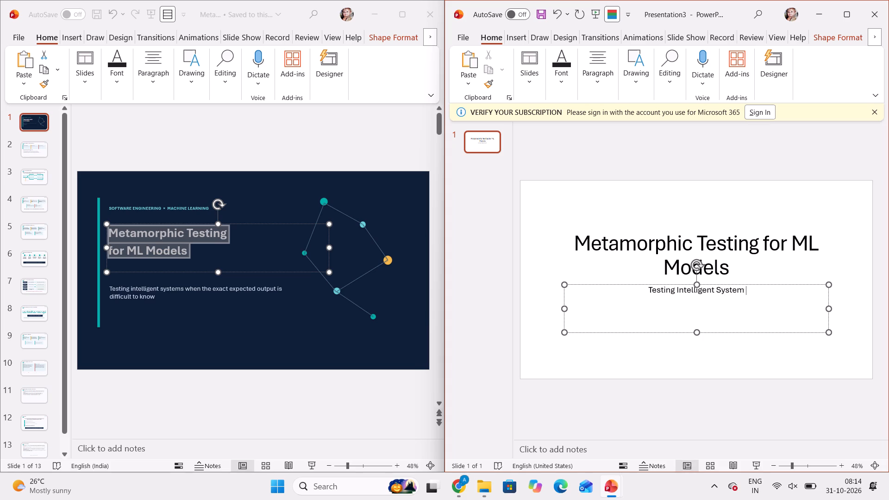
pyautogui.press('w')
pyautogui.write('hen')
pyautogui.press('space')
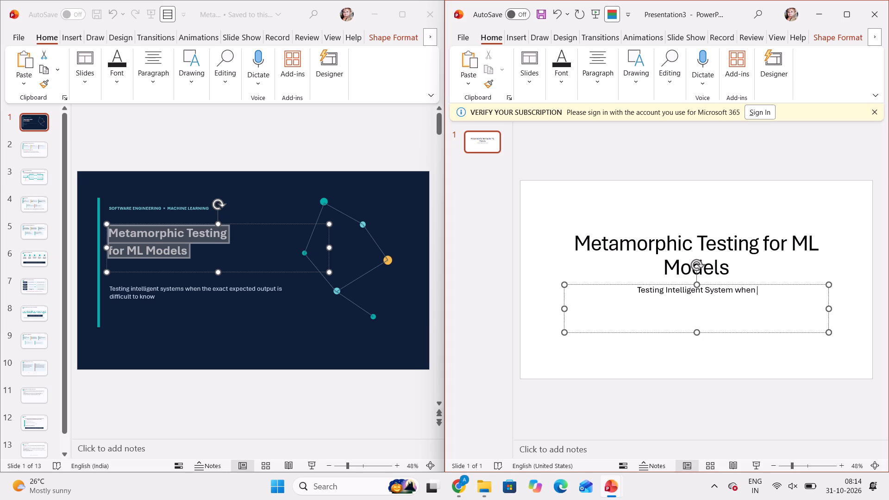
pyautogui.write('th')
pyautogui.write('e e')
pyautogui.write('xc')
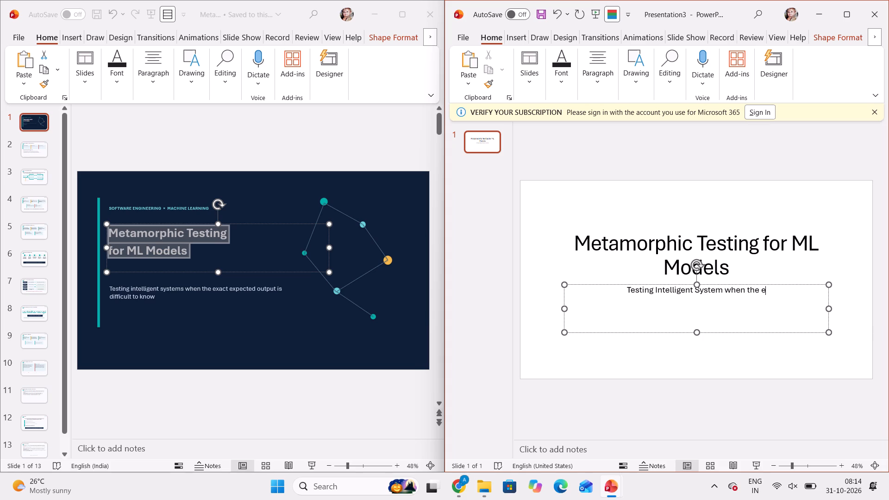
pyautogui.press('BackSpace')
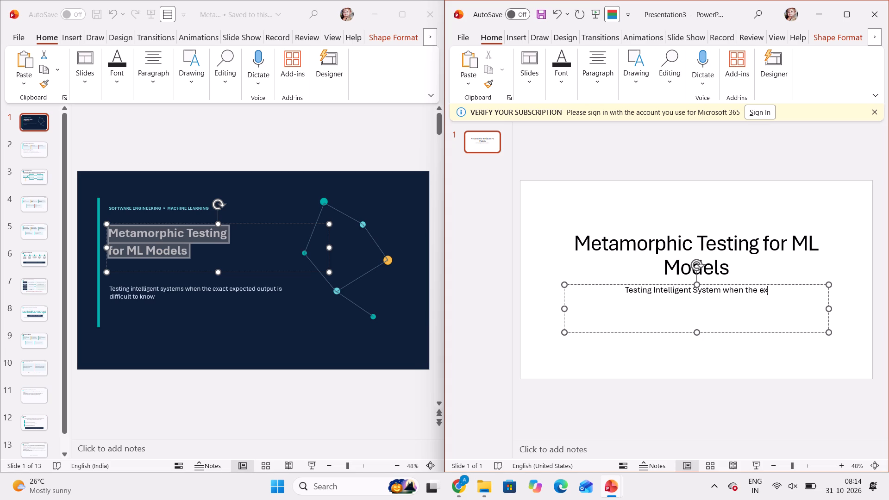
pyautogui.press('BackSpace')
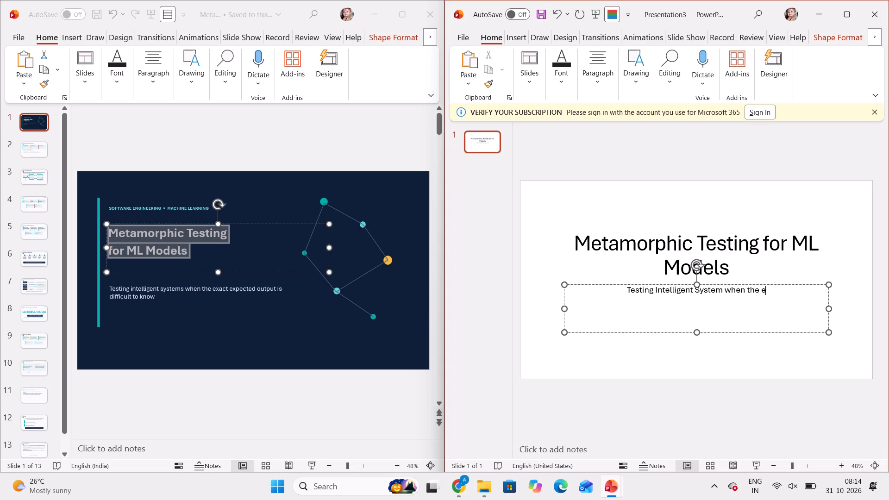
pyautogui.write('xact')
pyautogui.press('space')
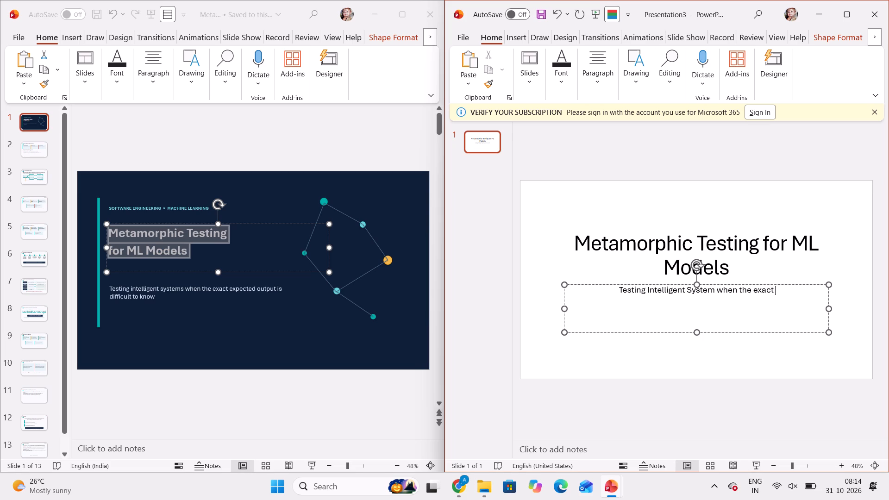
pyautogui.write('out')
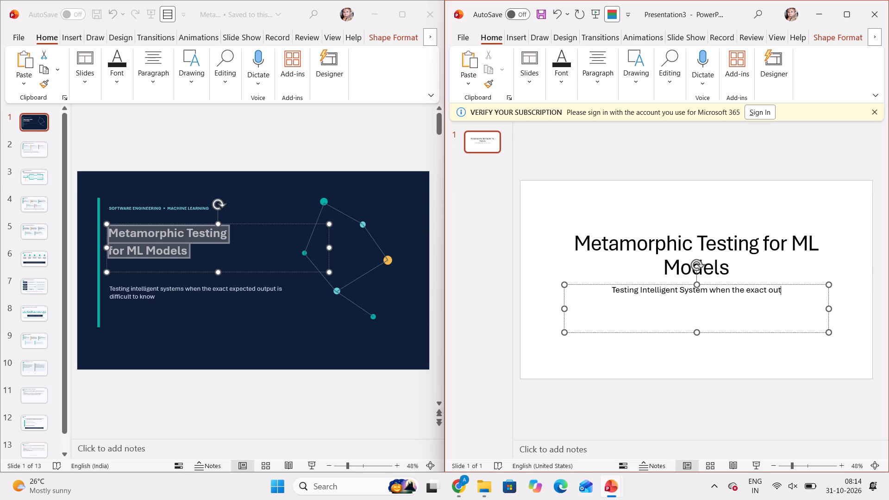
pyautogui.write('put is')
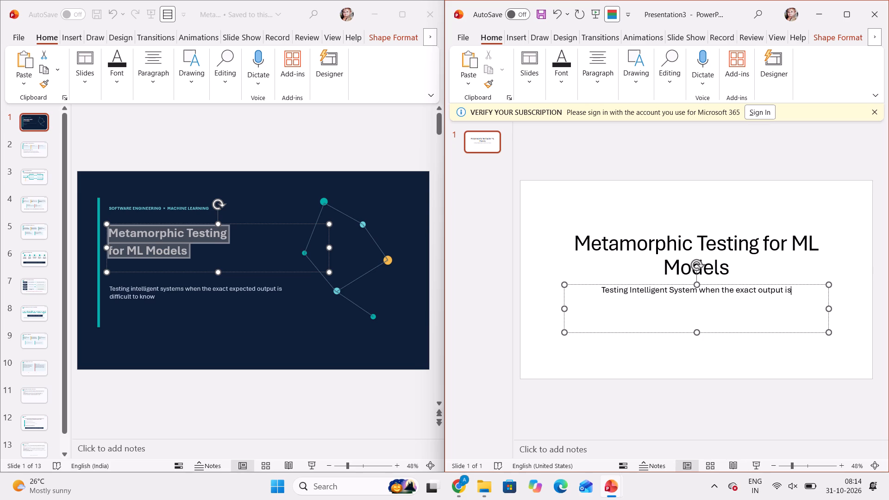
pyautogui.press('space')
pyautogui.write('dii')
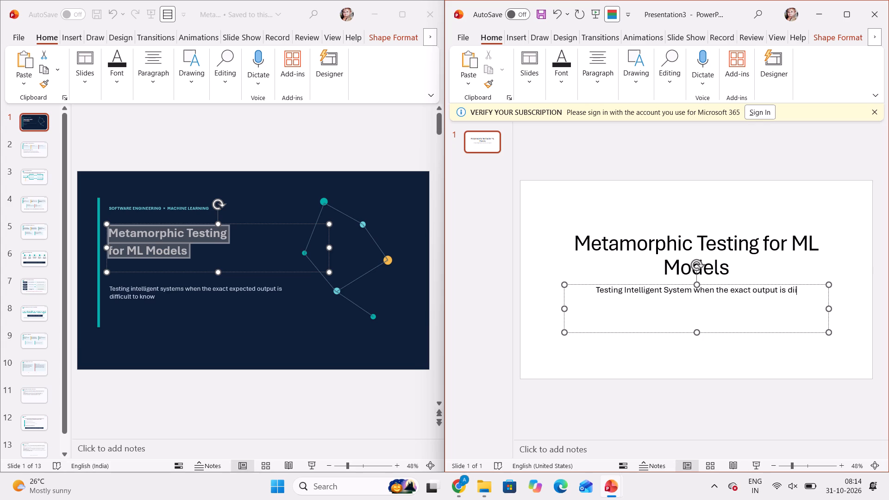
pyautogui.press('BackSpace')
pyautogui.write('ff')
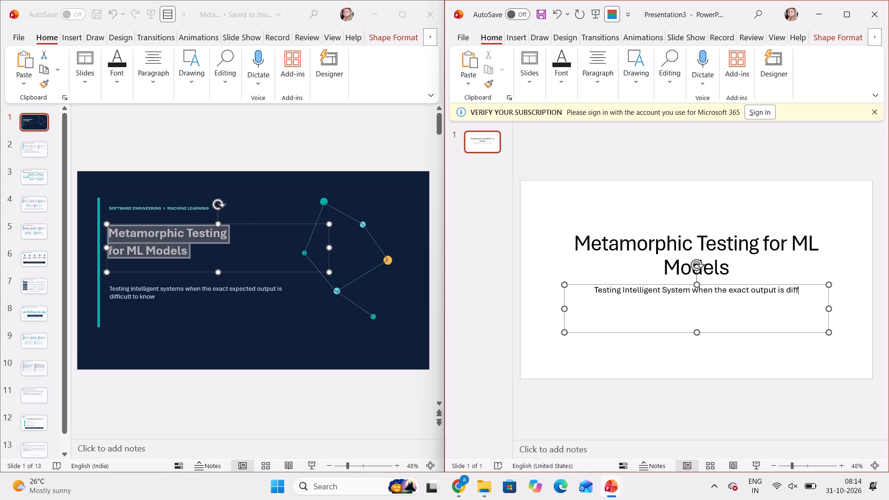
pyautogui.press('i')
pyautogui.write('cult')
pyautogui.press('space')
pyautogui.write('to k')
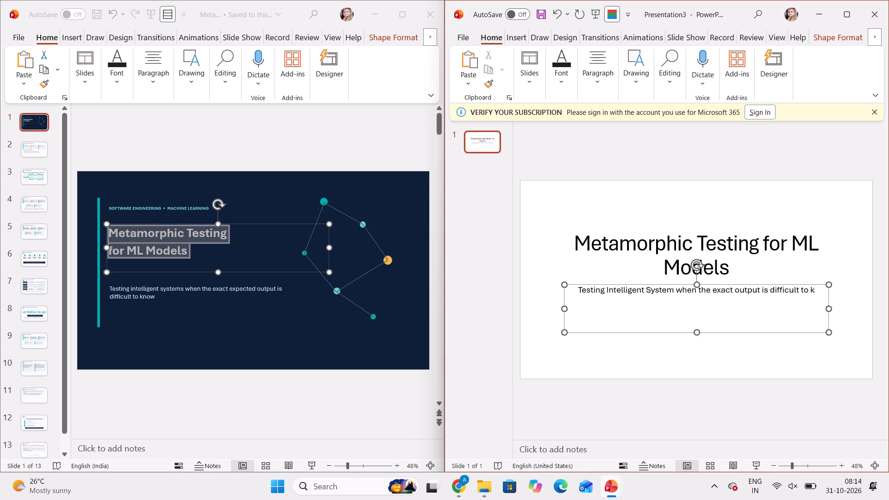
pyautogui.write('now')
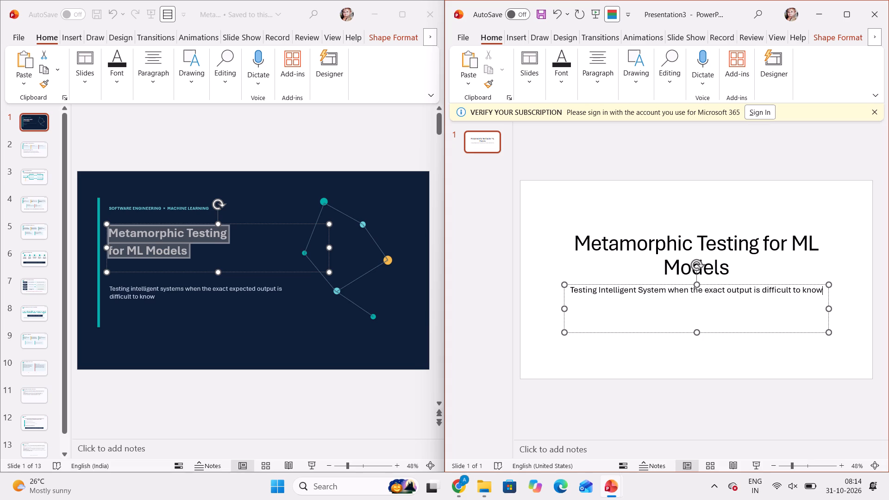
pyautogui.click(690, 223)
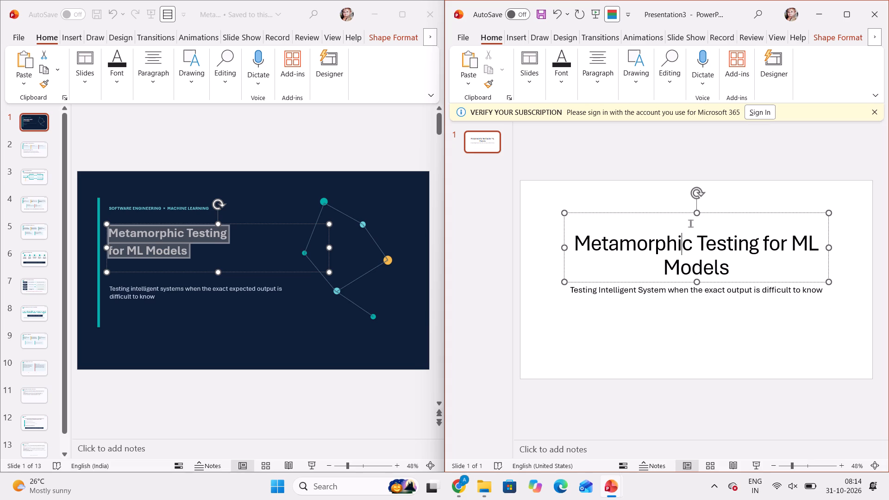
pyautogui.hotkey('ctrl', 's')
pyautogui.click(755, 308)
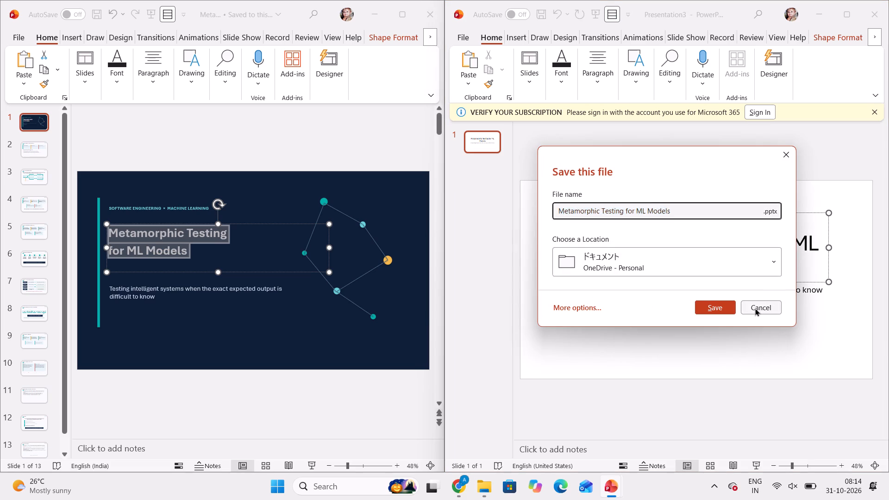
# Maximize the new presentation's window and bring up the layout choices for a new slide after the title slide.
pyautogui.click(848, 12)
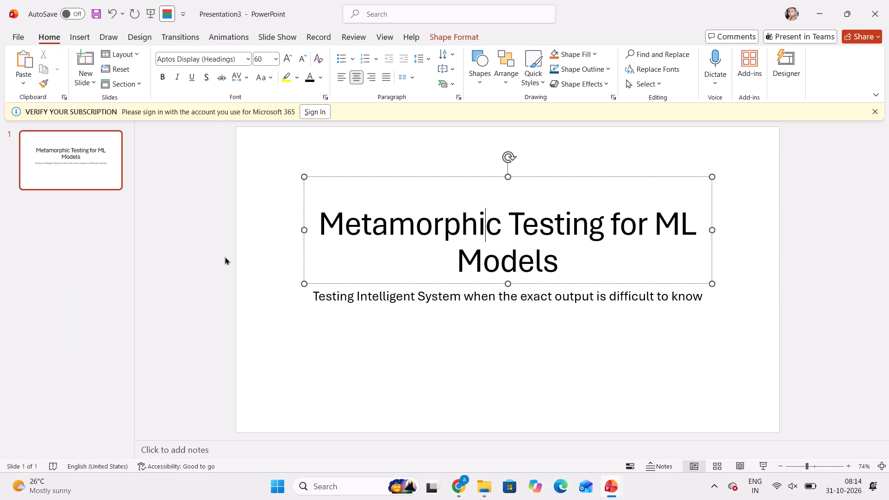
pyautogui.click(83, 206)
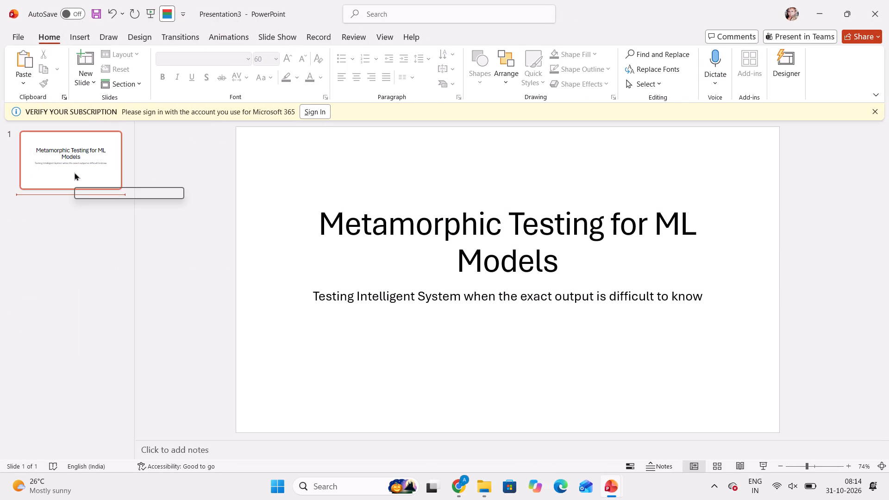
pyautogui.click(96, 81)
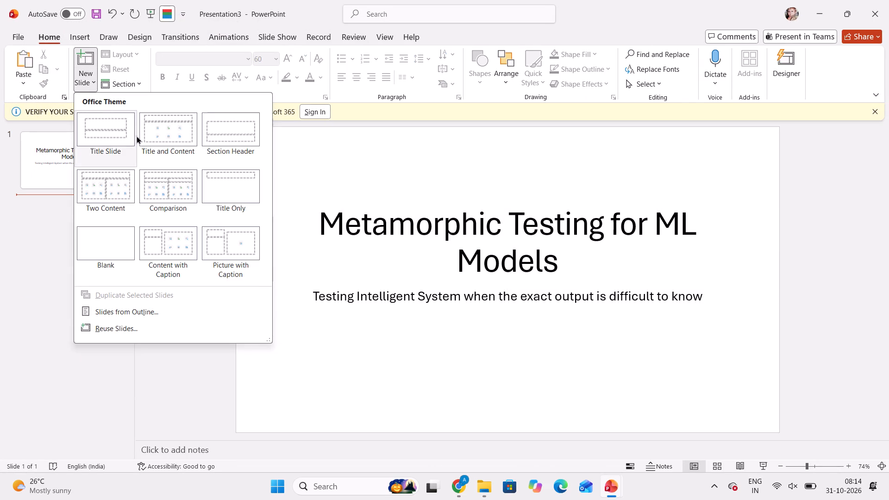
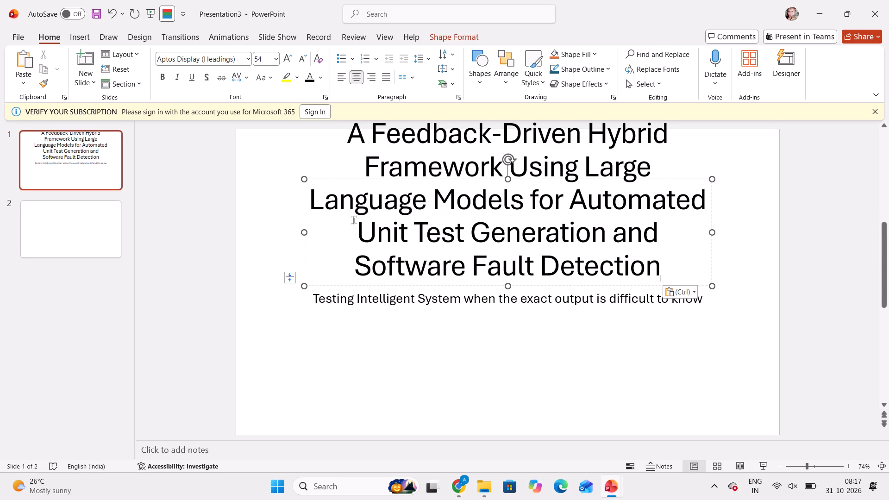
# Delete the subtitle text about testing intelligent systems on slide 1.
pyautogui.tripleClick(513, 302)
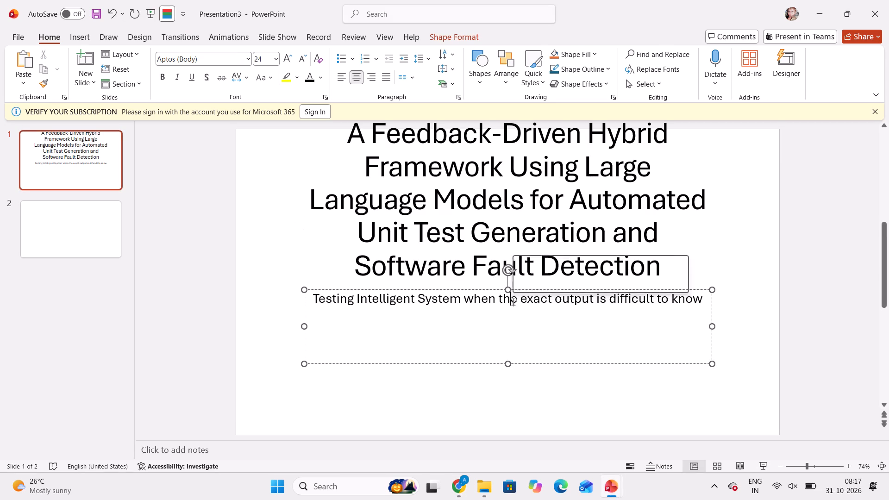
pyautogui.press('Delete')
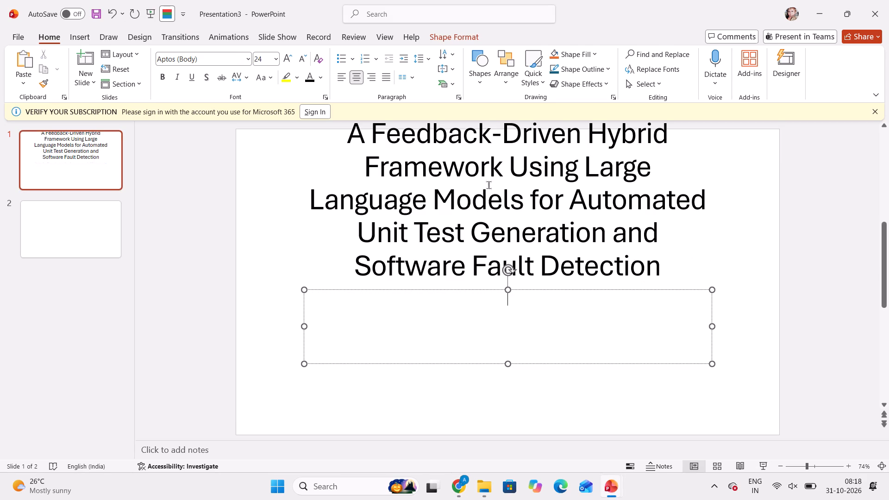
# Try to push the title lower on slide 1 by inserting six blank lines before its first word.
pyautogui.click(401, 225)
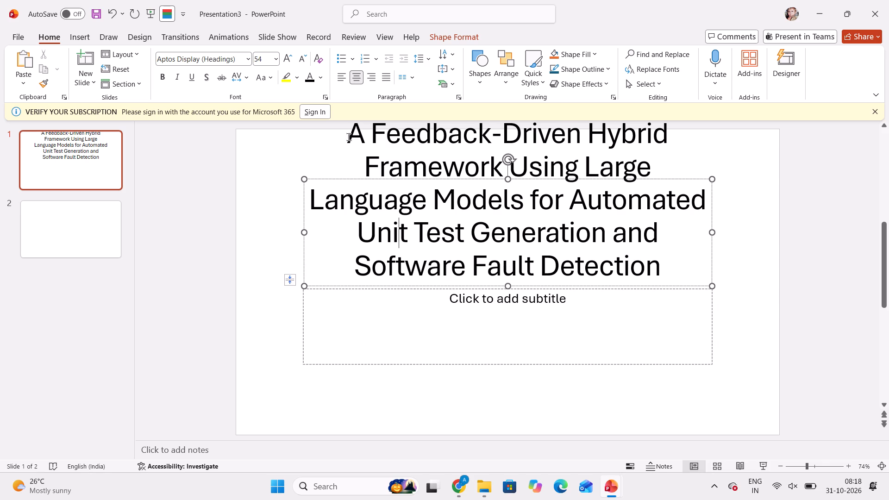
pyautogui.click(349, 137)
pyautogui.press('Return')
pyautogui.press('Return')
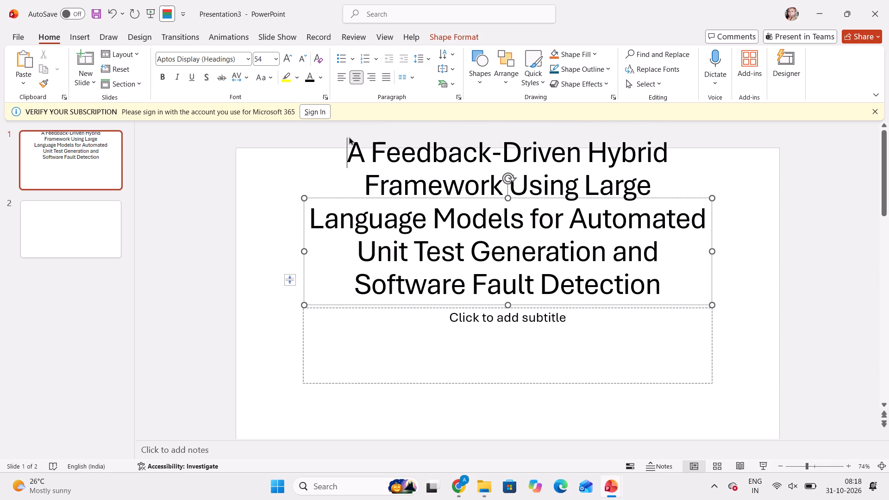
pyautogui.press('Return')
pyautogui.press('Return')
pyautogui.press('Return')
pyautogui.press('Return')
pyautogui.press('space')
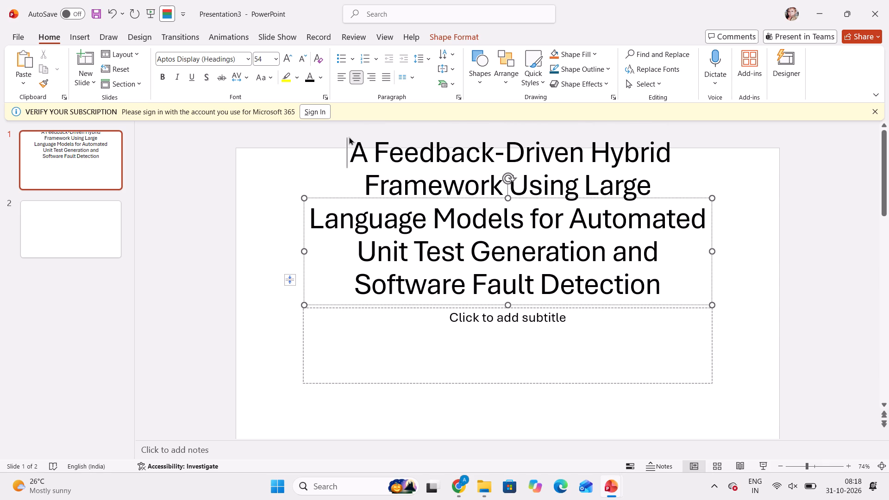
pyautogui.press('BackSpace')
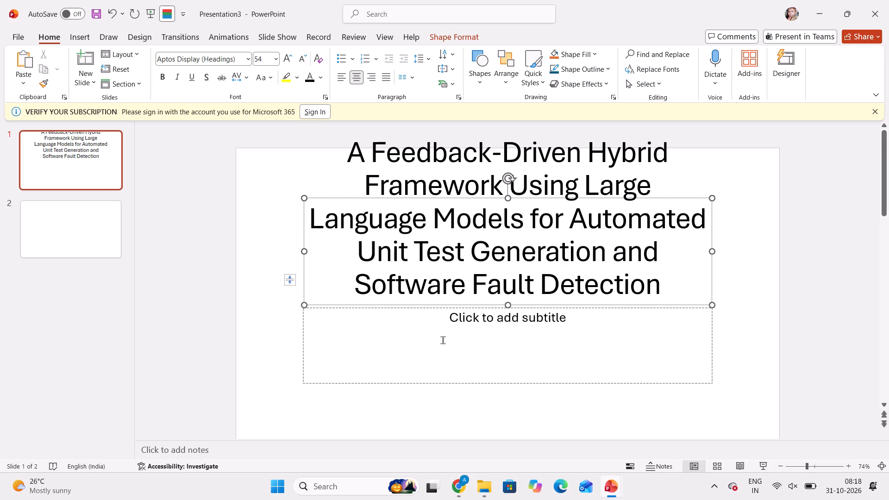
# Delete the empty subtitle placeholder from slide 1.
pyautogui.click(279, 351)
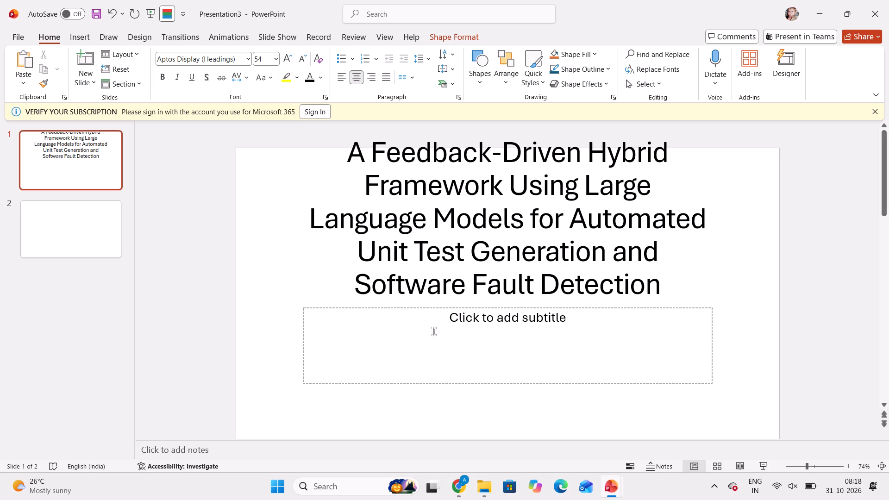
pyautogui.click(551, 359)
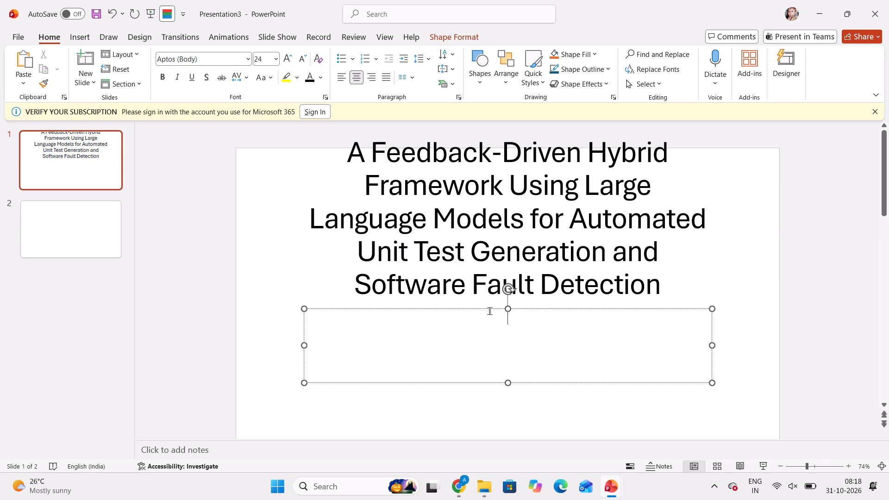
pyautogui.click(477, 308)
pyautogui.press('Delete')
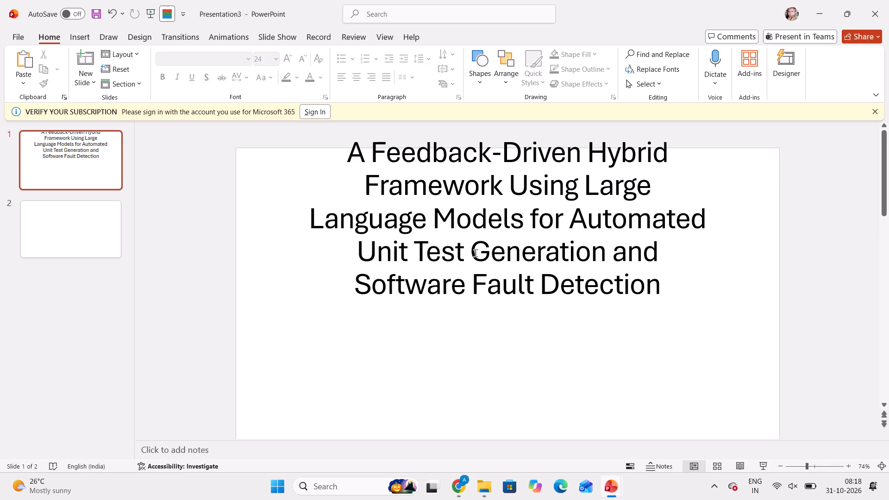
# Move the title box down so the whole title text sits within slide 1.
pyautogui.click(482, 213)
pyautogui.press('Down')
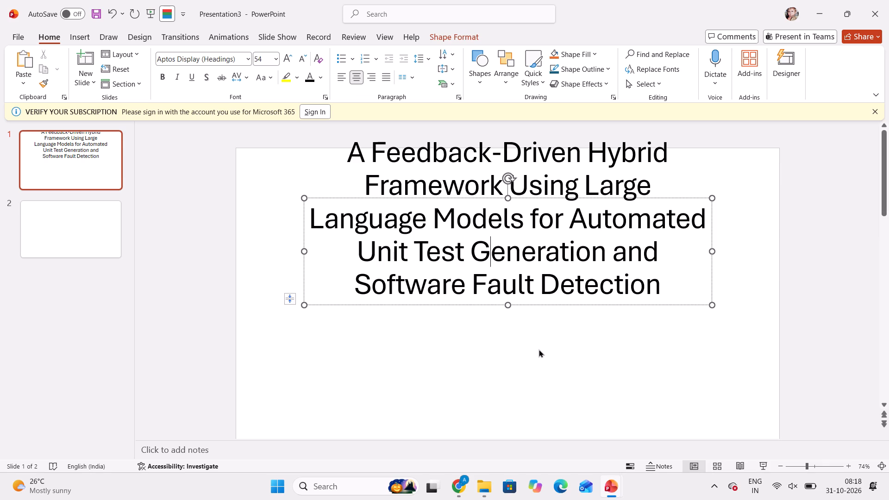
pyautogui.click(482, 306)
pyautogui.press('Down')
pyautogui.press('Down')
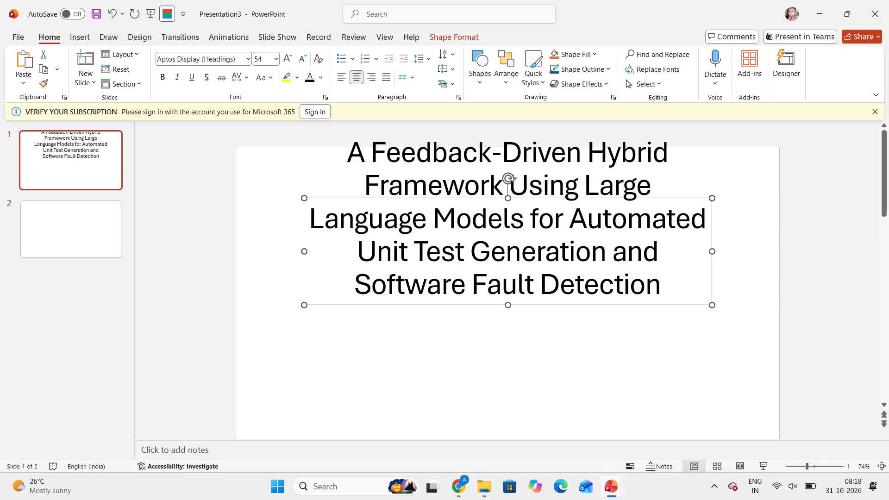
pyautogui.moveTo(482, 304); pyautogui.dragTo(491, 358)
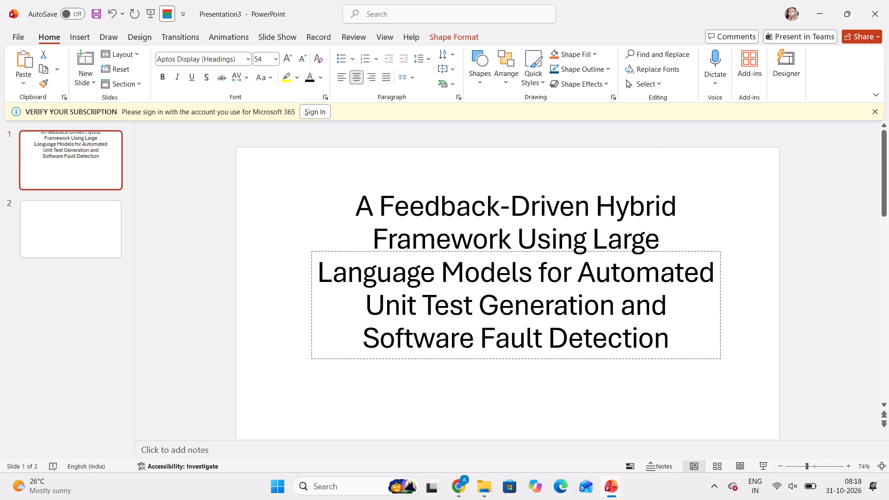
pyautogui.moveTo(491, 358); pyautogui.dragTo(491, 358)
# Widen the title box toward both slide edges and extend its lower edge so the title fits inside on four lines.
pyautogui.moveTo(313, 285); pyautogui.dragTo(296, 285)
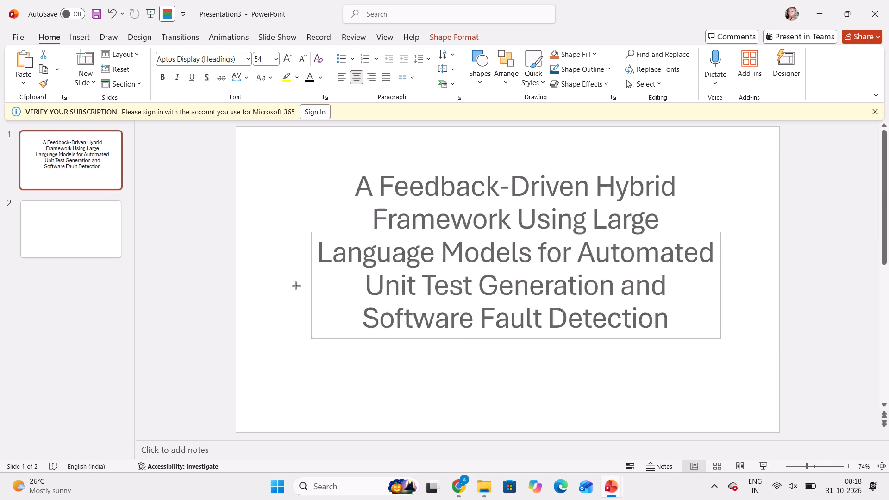
pyautogui.moveTo(296, 285); pyautogui.dragTo(256, 282)
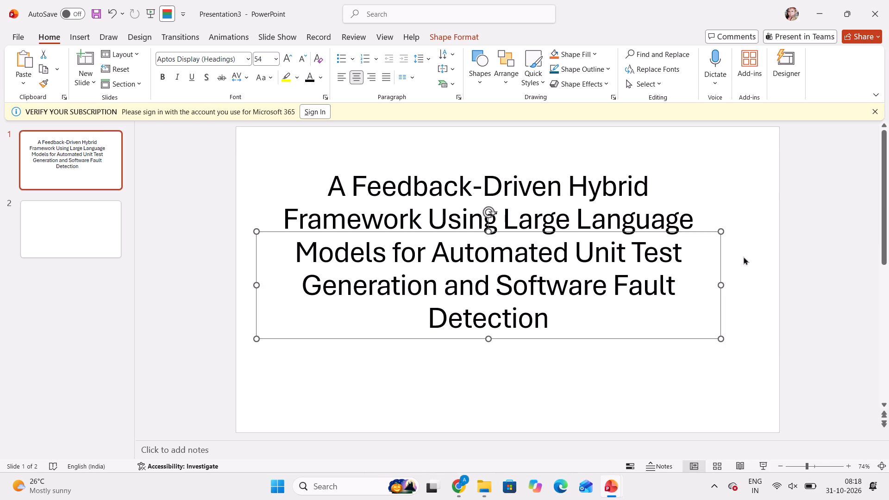
pyautogui.moveTo(716, 284); pyautogui.dragTo(768, 281)
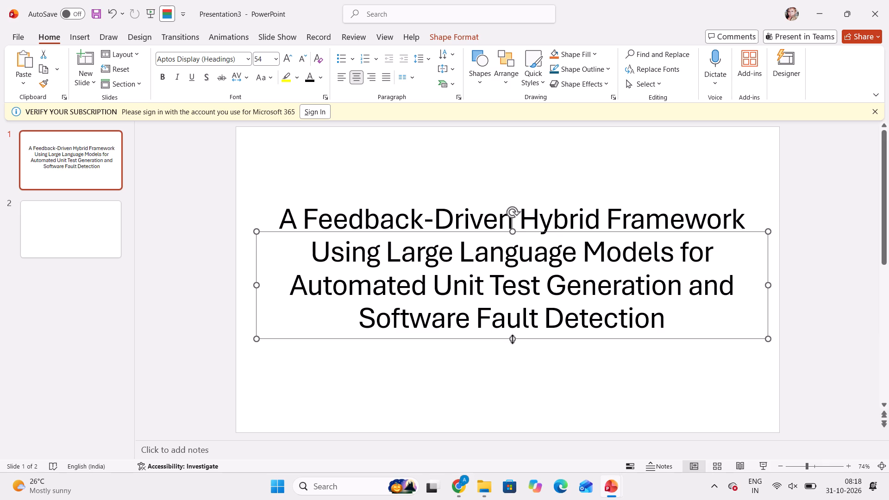
pyautogui.moveTo(512, 339); pyautogui.dragTo(515, 374)
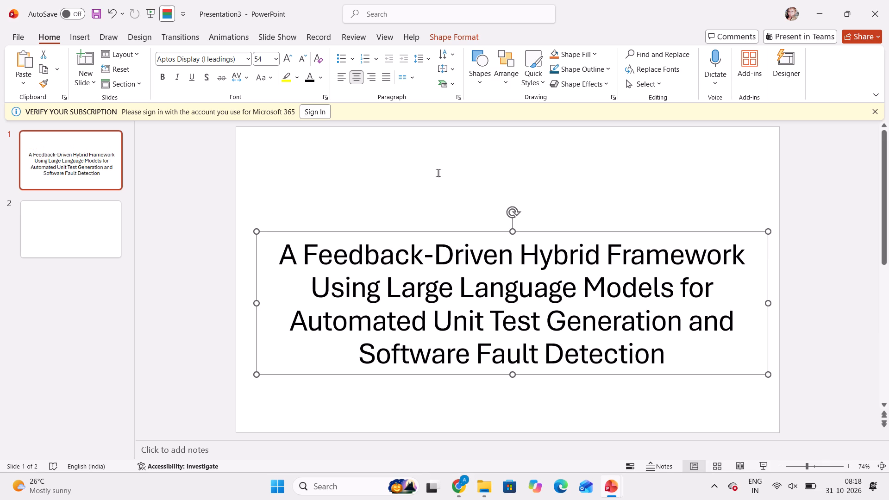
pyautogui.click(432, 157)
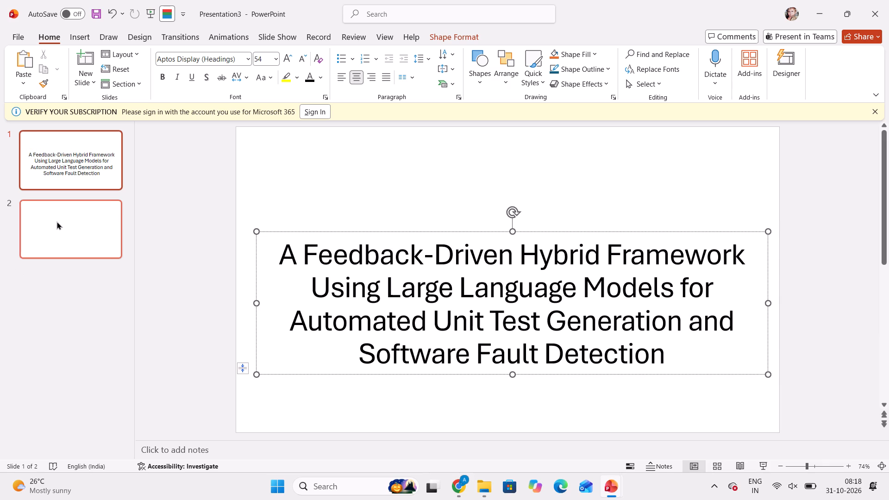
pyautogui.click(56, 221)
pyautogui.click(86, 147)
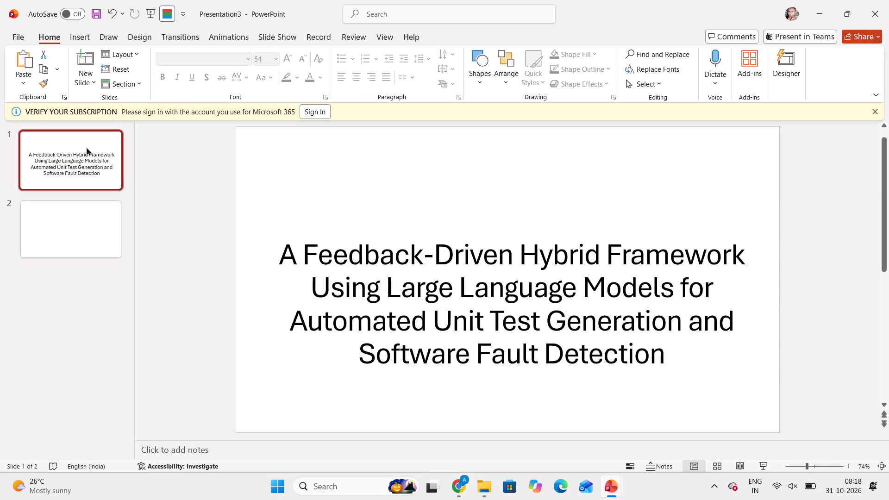
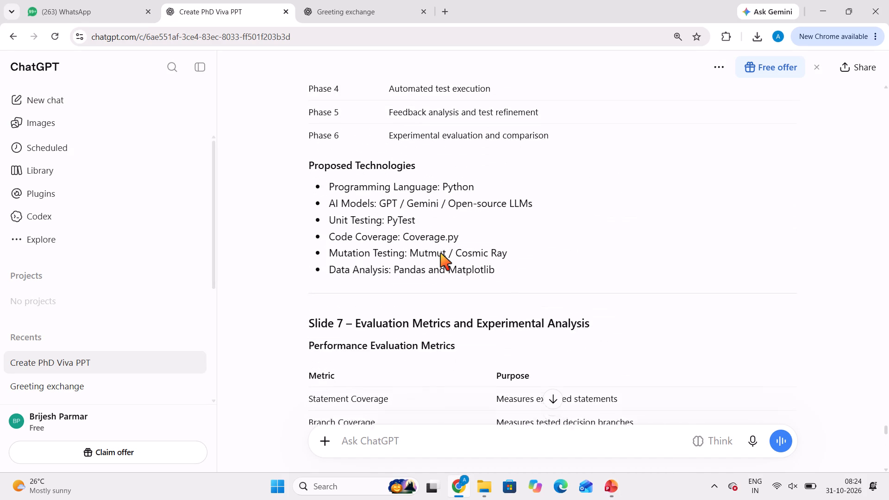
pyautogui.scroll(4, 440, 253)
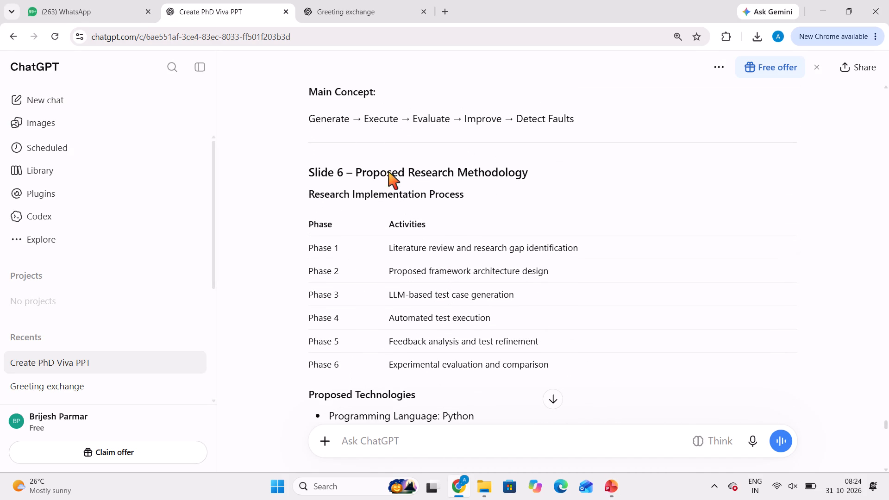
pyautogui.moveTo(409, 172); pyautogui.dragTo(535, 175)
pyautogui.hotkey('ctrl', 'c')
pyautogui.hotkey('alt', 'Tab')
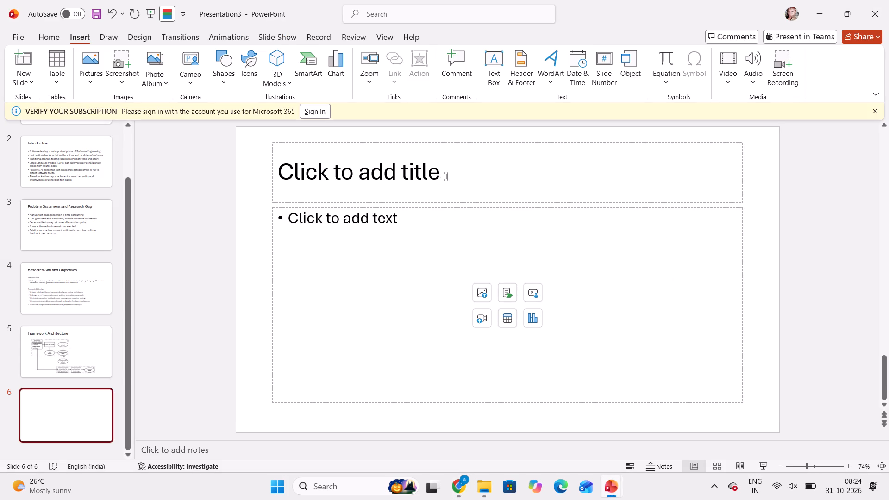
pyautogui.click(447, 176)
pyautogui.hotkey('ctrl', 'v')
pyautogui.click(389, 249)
# Replace slide 6's title with the heading "Seven Main Modules" copied from ChatGPT's framework architecture section in Chrome.
pyautogui.hotkey('alt', 'Tab')
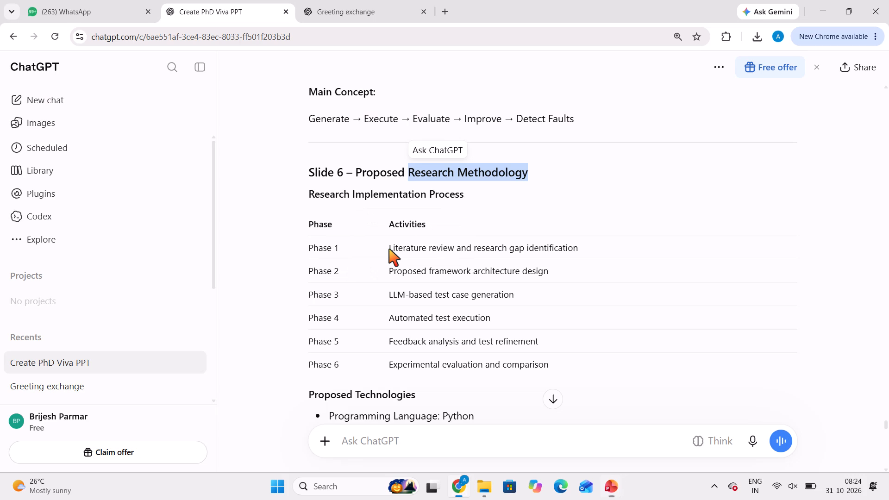
pyautogui.scroll(2, 389, 249)
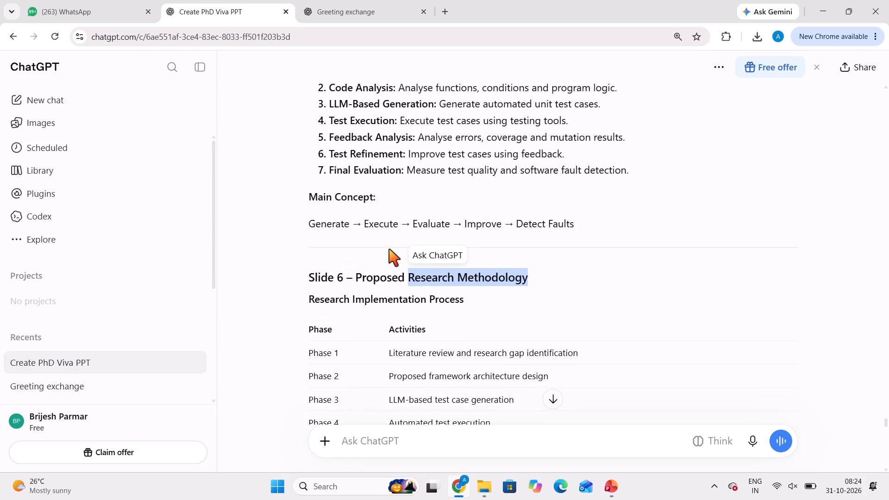
pyautogui.scroll(3, 389, 249)
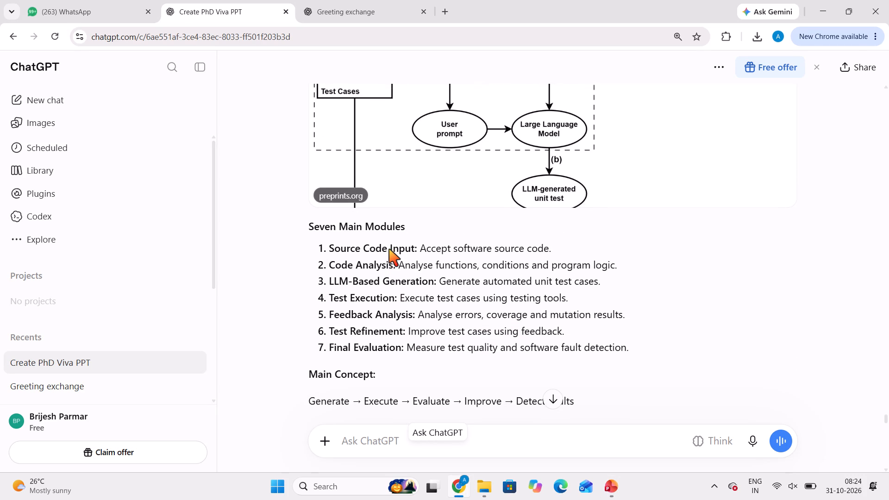
pyautogui.scroll(1, 389, 249)
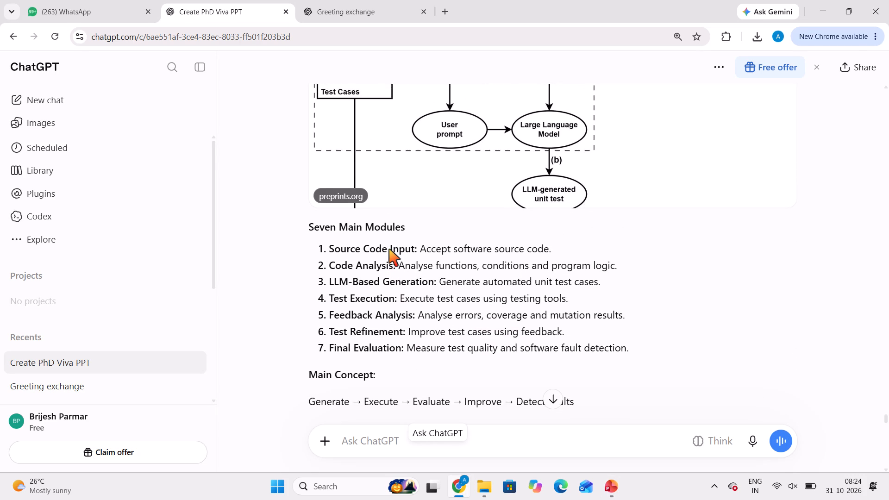
pyautogui.hotkey('alt', 'Tab')
pyautogui.hotkey('alt', 'Tab')
pyautogui.moveTo(307, 226); pyautogui.dragTo(409, 230)
pyautogui.moveTo(409, 230); pyautogui.dragTo(397, 230)
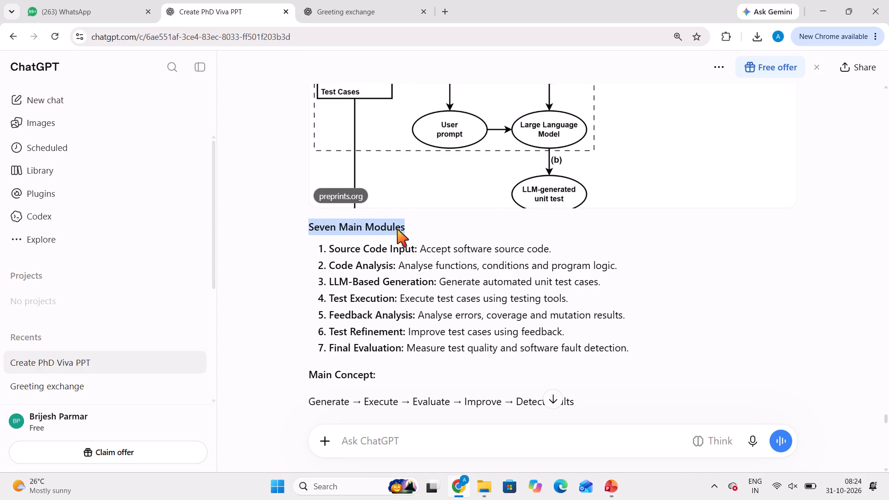
pyautogui.moveTo(397, 230); pyautogui.dragTo(375, 228)
pyautogui.click(375, 228)
pyautogui.hotkey('ctrl', 'c')
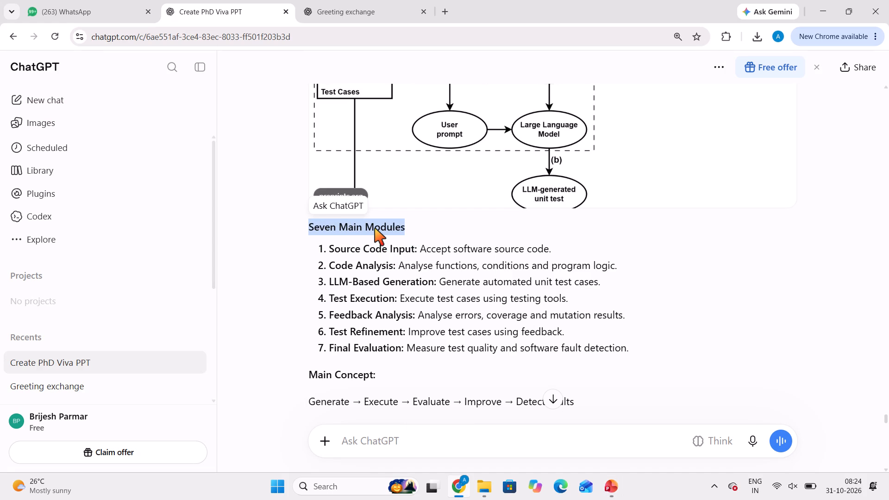
pyautogui.hotkey('alt', 'Tab')
pyautogui.tripleClick(483, 171)
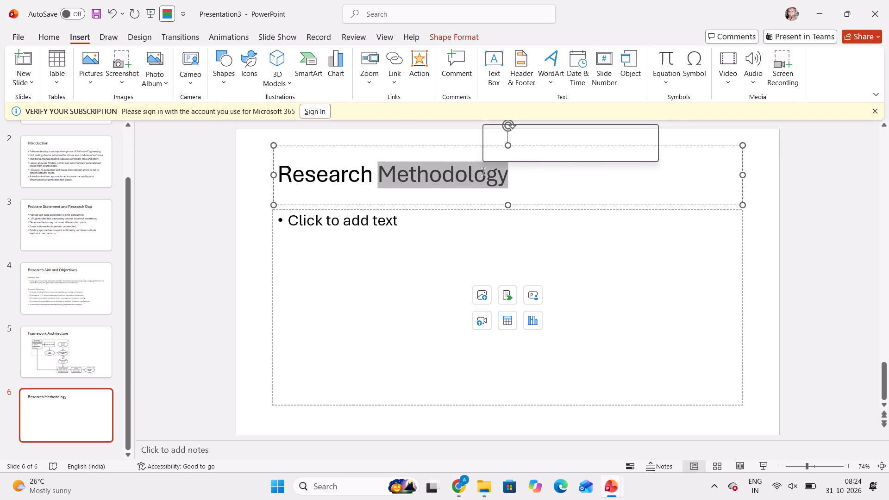
pyautogui.hotkey('ctrl', 'v')
# Copy ChatGPT's seven module descriptions, from Source Code Input to Final Evaluation, into the content area of slide 6 in PowerPoint.
pyautogui.hotkey('alt', 'Tab')
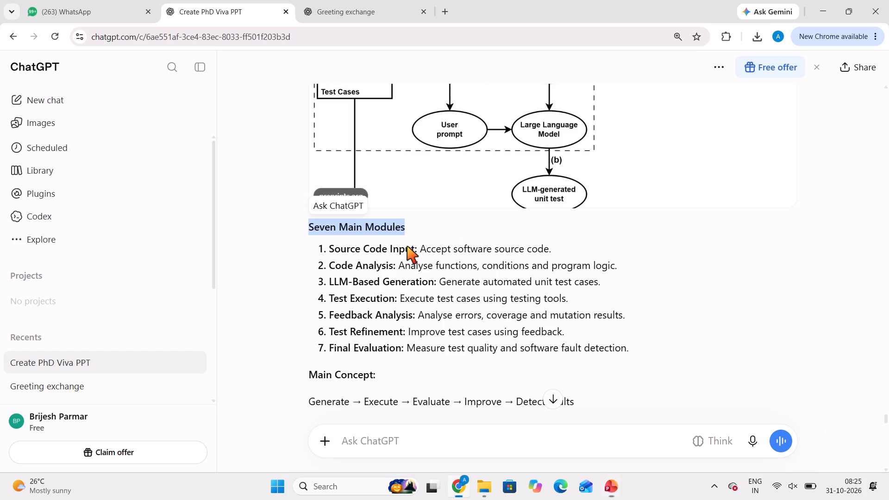
pyautogui.moveTo(318, 248); pyautogui.dragTo(614, 361)
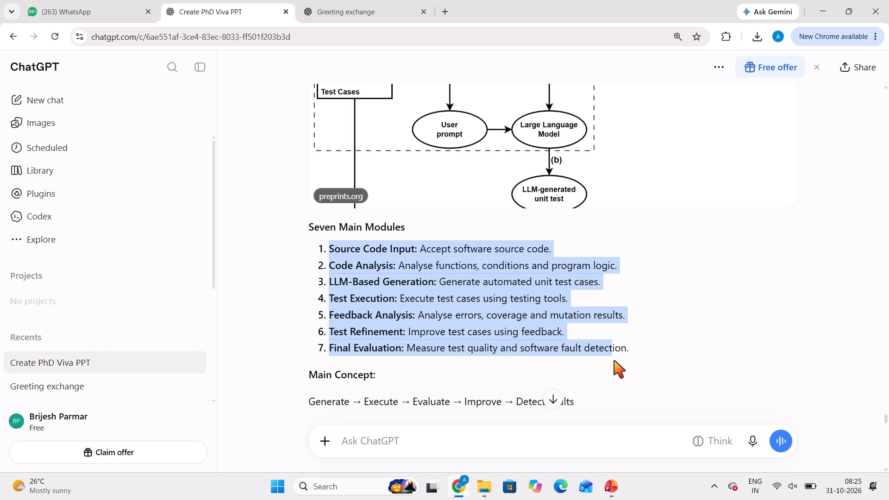
pyautogui.moveTo(614, 361); pyautogui.dragTo(637, 355)
pyautogui.hotkey('ctrl', 'c')
pyautogui.hotkey('alt', 'Tab')
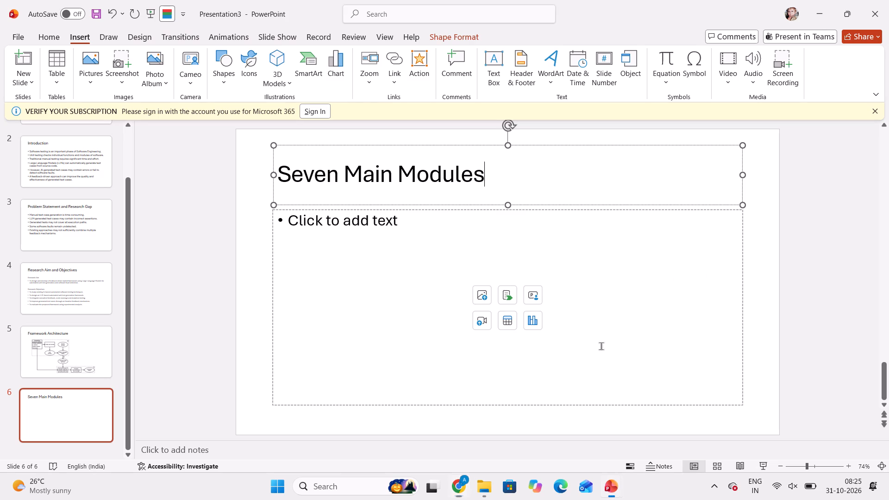
pyautogui.click(503, 323)
pyautogui.hotkey('ctrl', 'z')
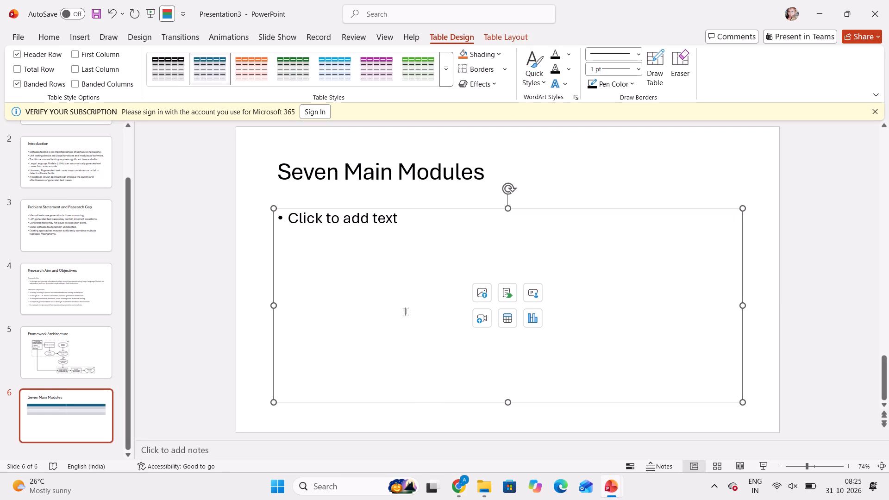
pyautogui.click(354, 267)
pyautogui.hotkey('ctrl', 'v')
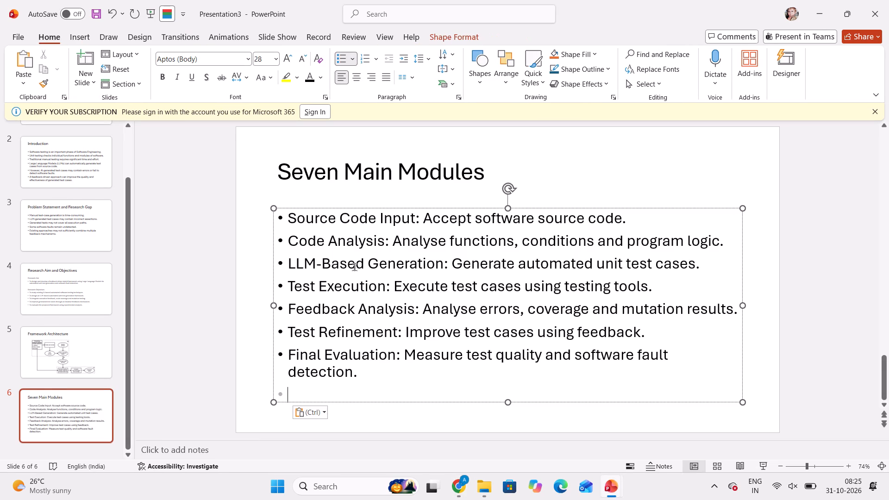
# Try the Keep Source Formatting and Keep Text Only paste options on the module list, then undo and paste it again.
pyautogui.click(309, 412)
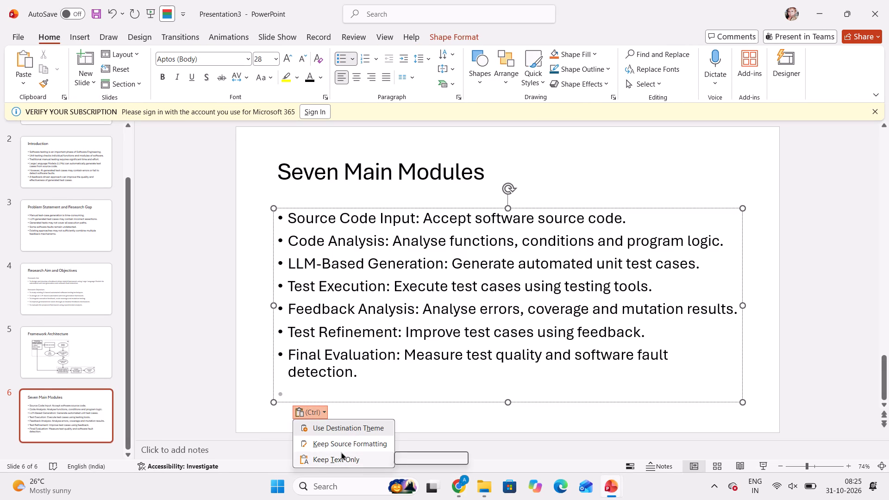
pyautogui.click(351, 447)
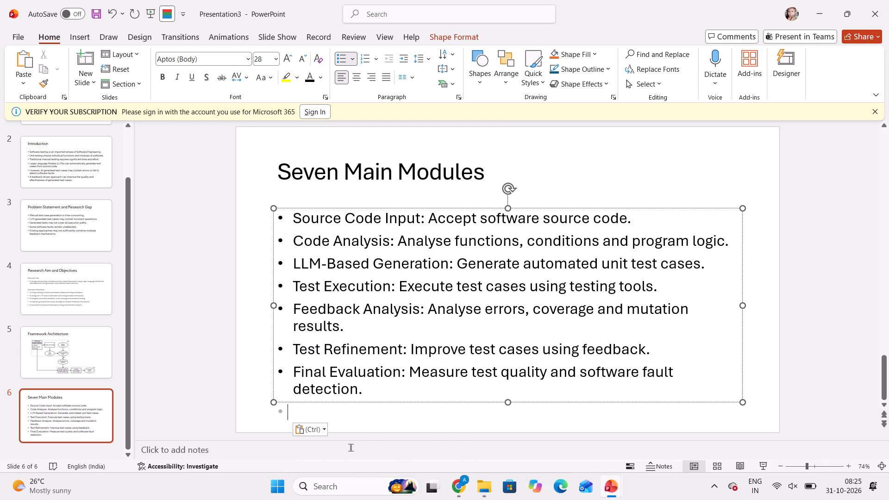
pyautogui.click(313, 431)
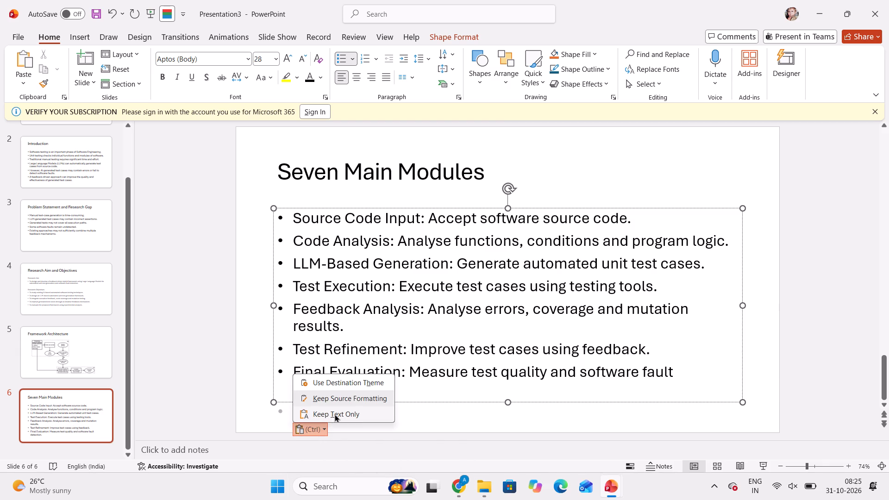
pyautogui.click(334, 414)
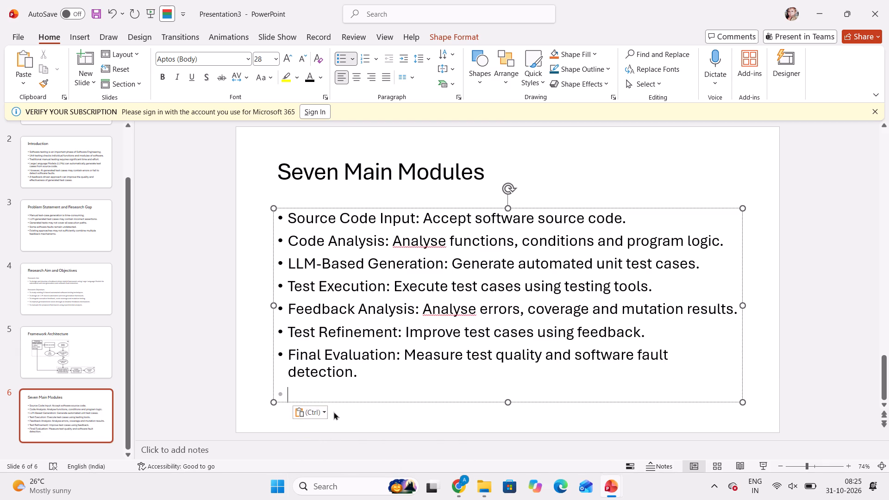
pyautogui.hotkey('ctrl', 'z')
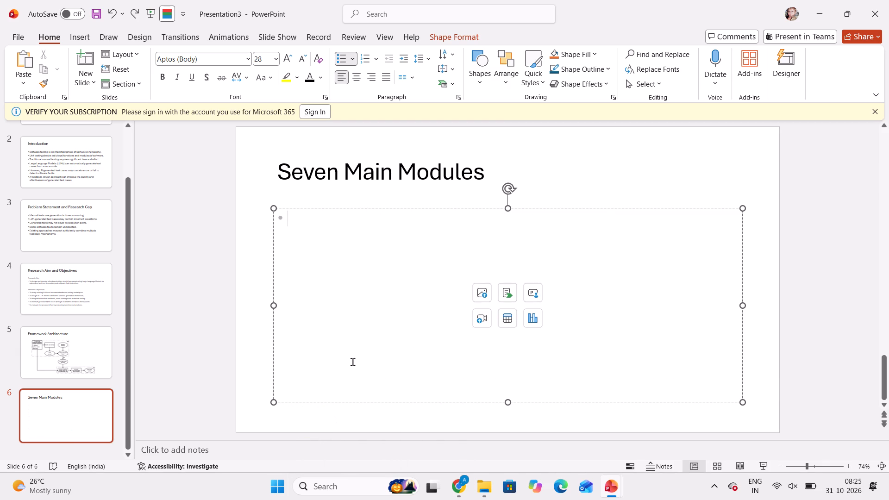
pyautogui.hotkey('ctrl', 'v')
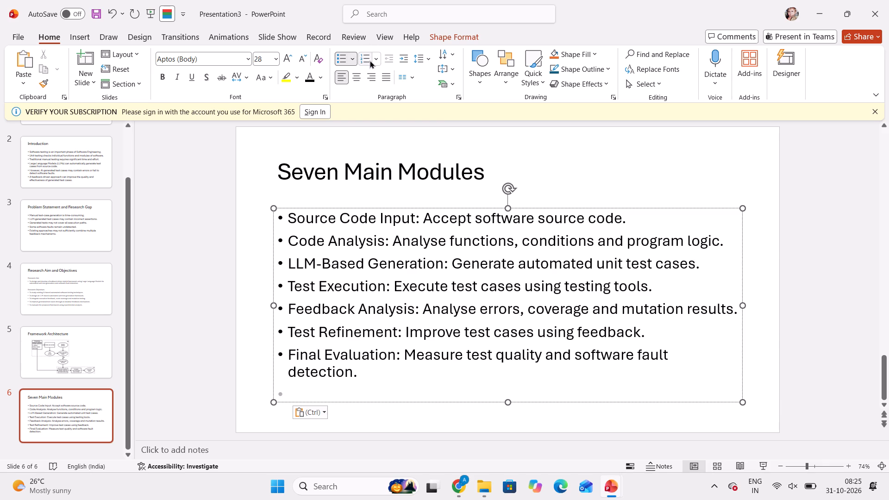
# Convert slide 6's list of seven modules from bullets to 1. 2. 3. numbering.
pyautogui.click(376, 61)
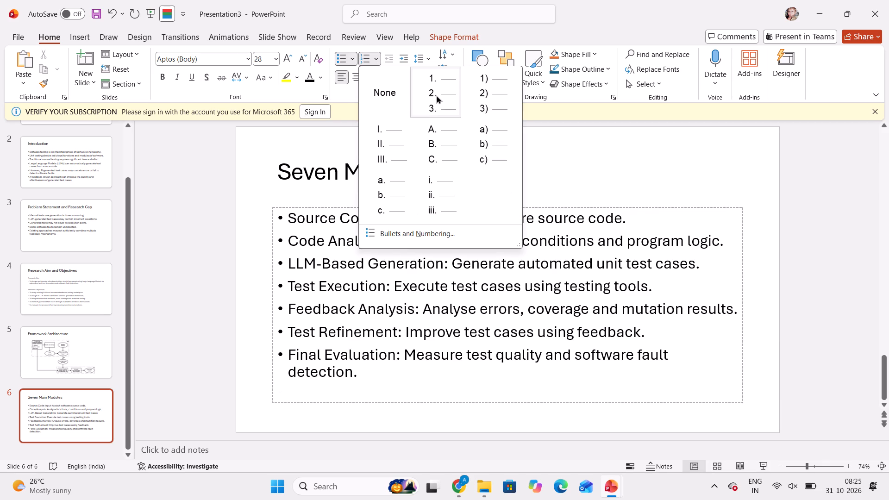
pyautogui.click(436, 95)
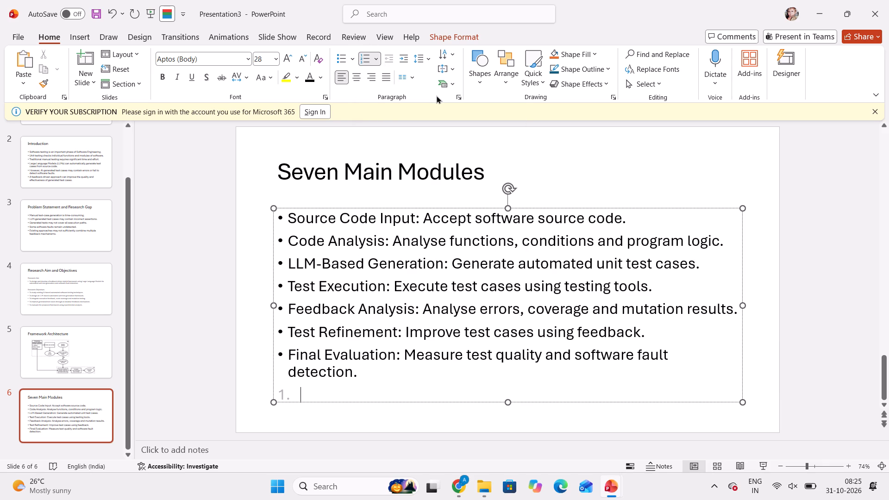
pyautogui.moveTo(361, 371); pyautogui.dragTo(336, 333)
pyautogui.moveTo(336, 333); pyautogui.dragTo(289, 222)
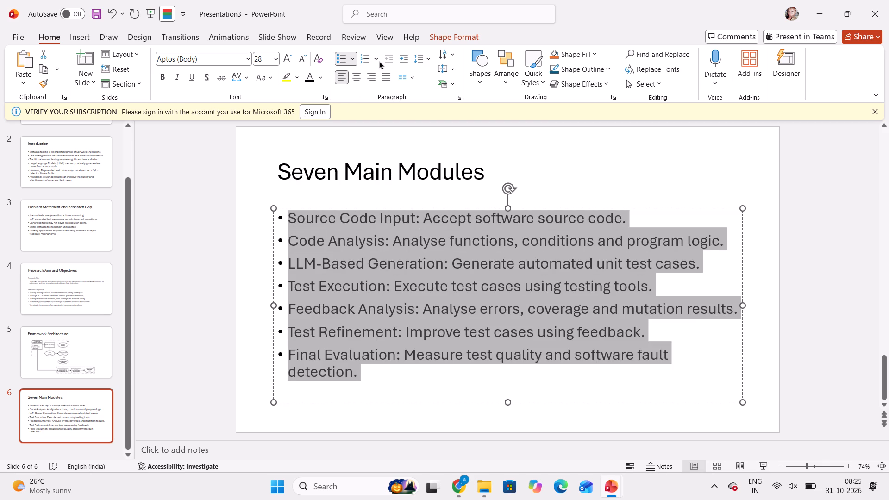
pyautogui.click(377, 59)
pyautogui.click(432, 94)
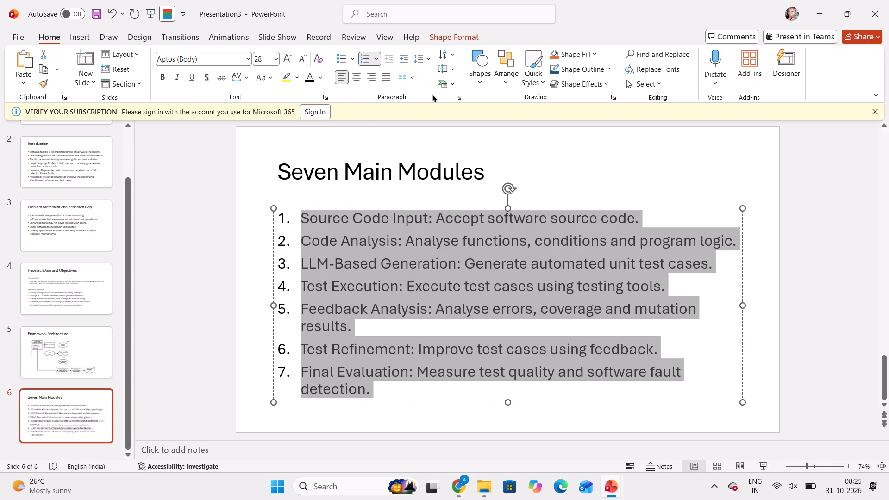
pyautogui.click(368, 436)
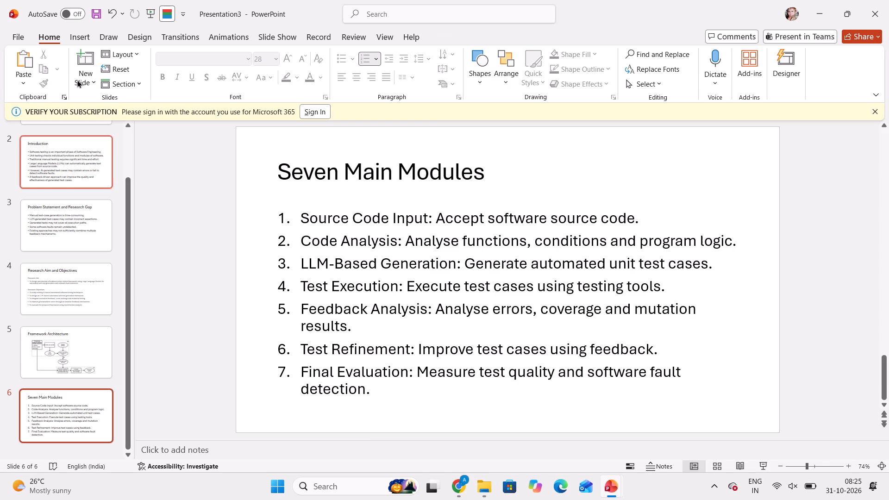
# Add a new slide with title and content areas after the Seven Main Modules slide.
pyautogui.click(16, 39)
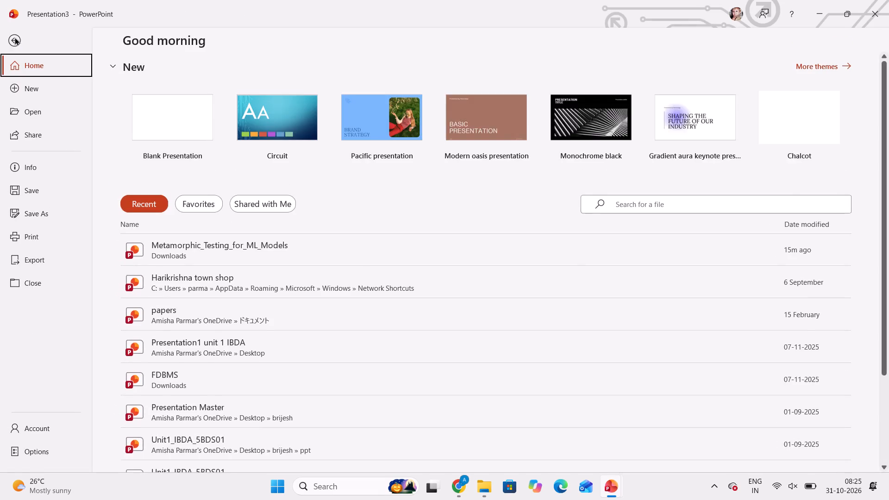
pyautogui.click(14, 37)
pyautogui.click(76, 39)
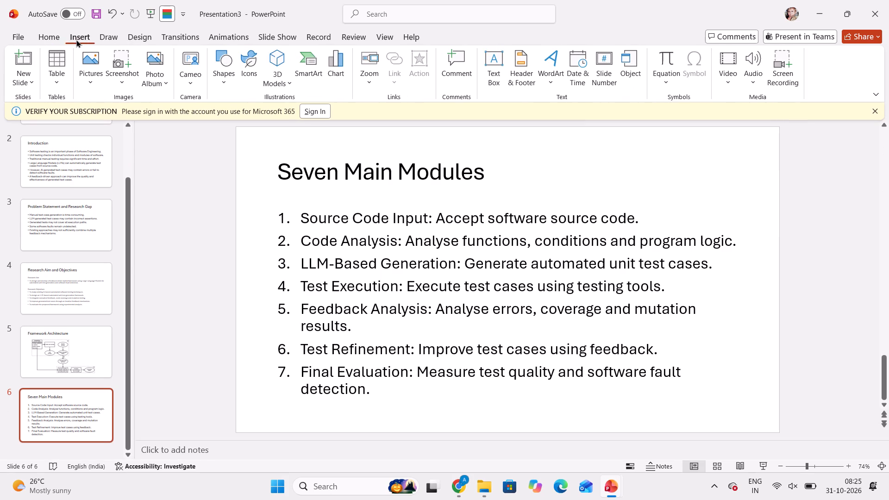
pyautogui.click(28, 62)
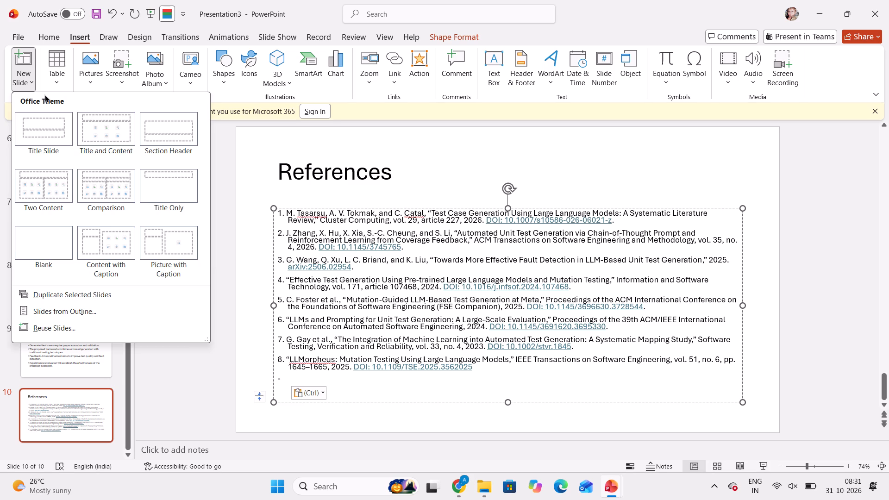
pyautogui.click(56, 127)
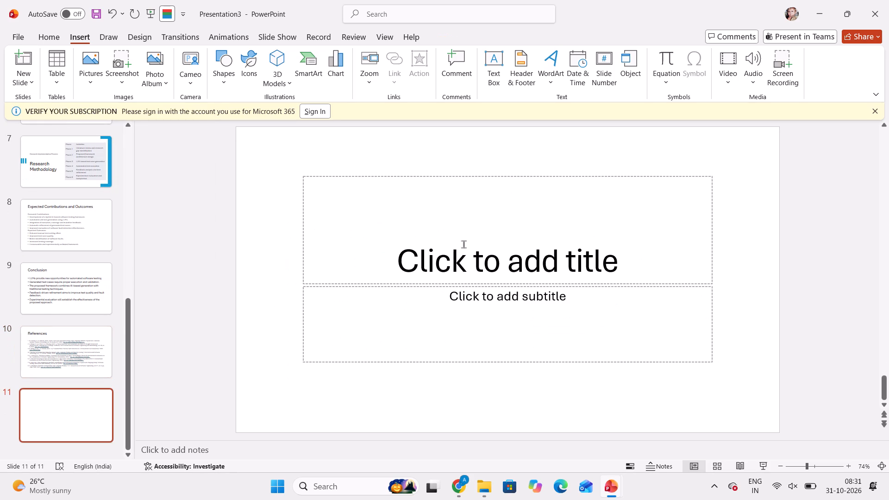
pyautogui.tripleClick(469, 257)
pyautogui.write('Thank')
pyautogui.press('space')
pyautogui.write('You')
pyautogui.click(288, 357)
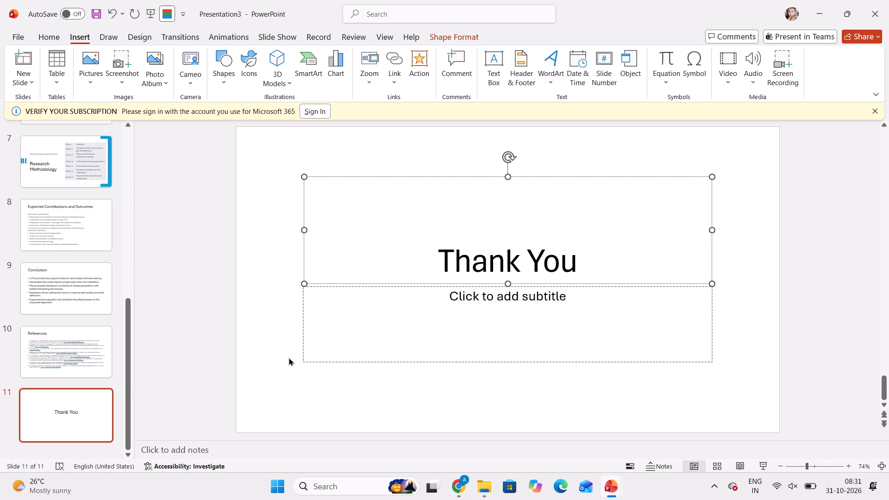
# Delete the empty subtitle placeholder from the "Thank You" slide.
pyautogui.click(339, 288)
pyautogui.press('Delete')
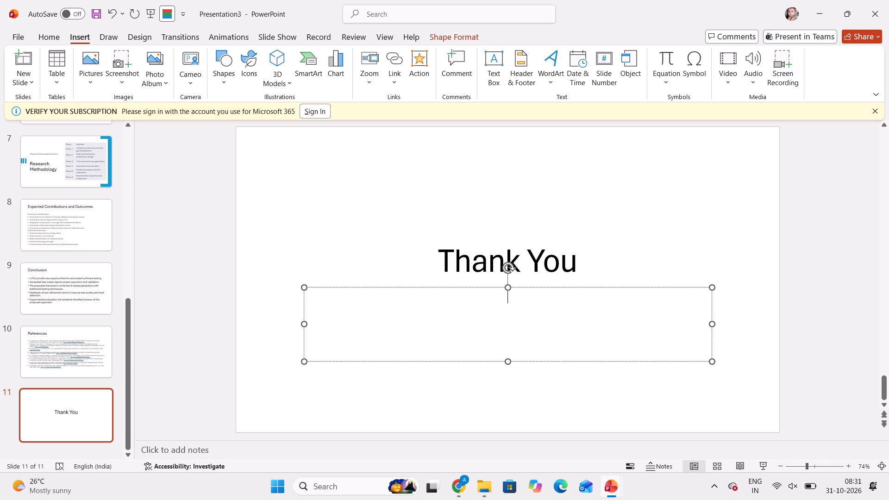
pyautogui.click(338, 288)
pyautogui.press('Delete')
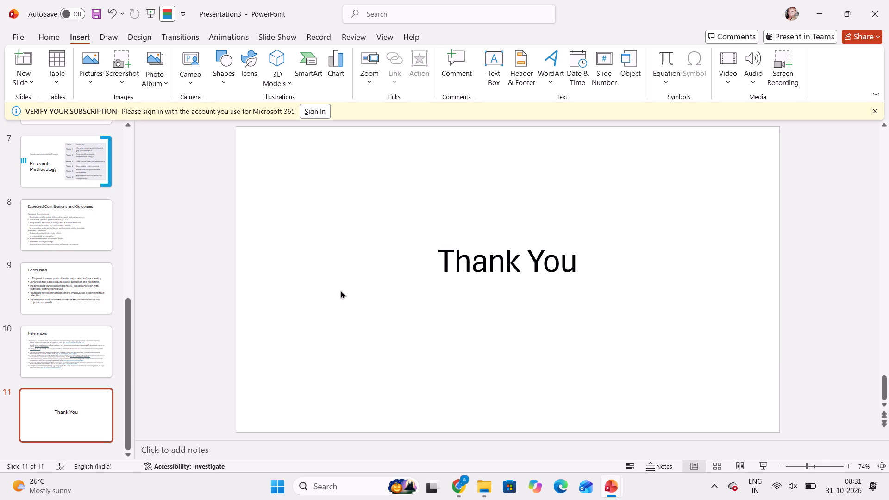
# Choose the Downloads folder as the presentation's save location, and leave the save dialog without saving.
pyautogui.click(84, 343)
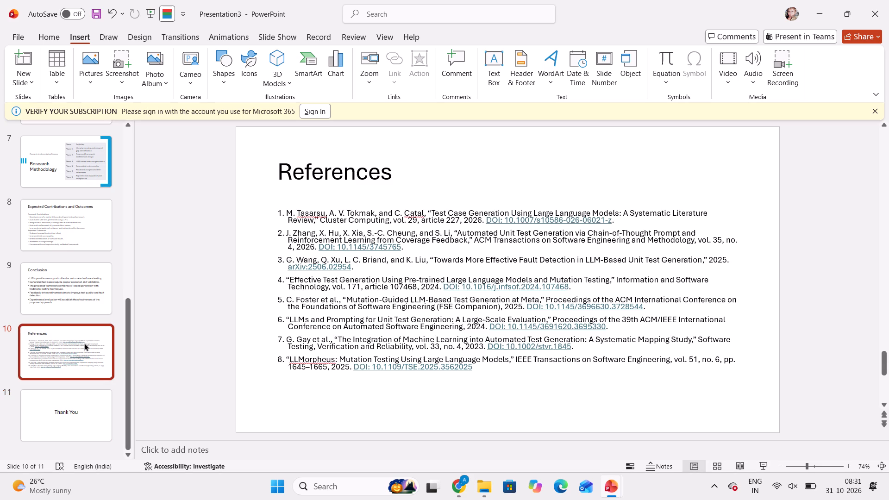
pyautogui.hotkey('ctrl', 's')
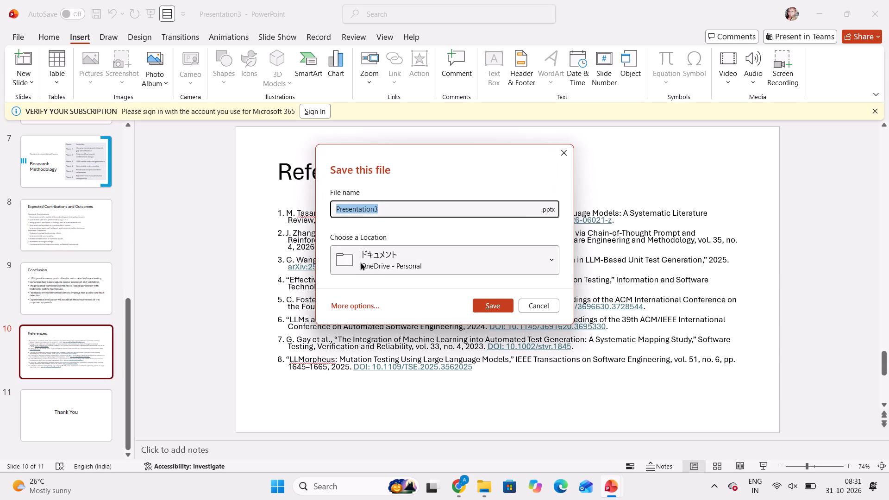
pyautogui.click(368, 265)
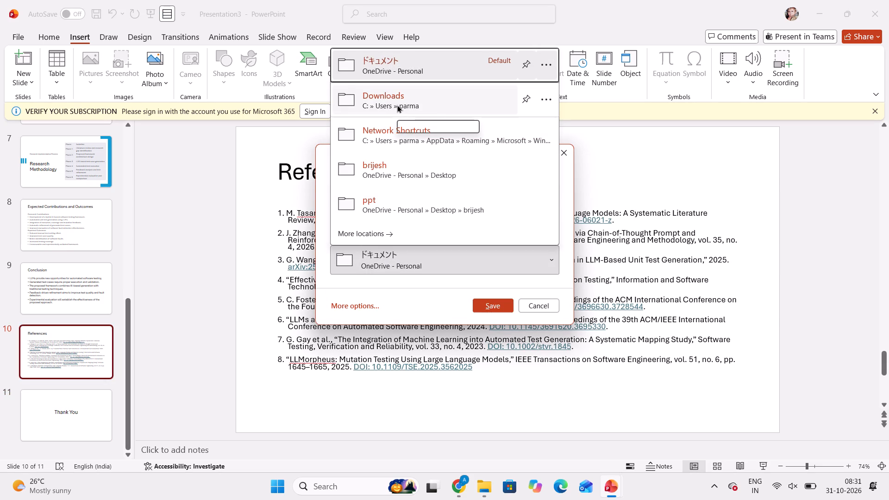
pyautogui.click(397, 105)
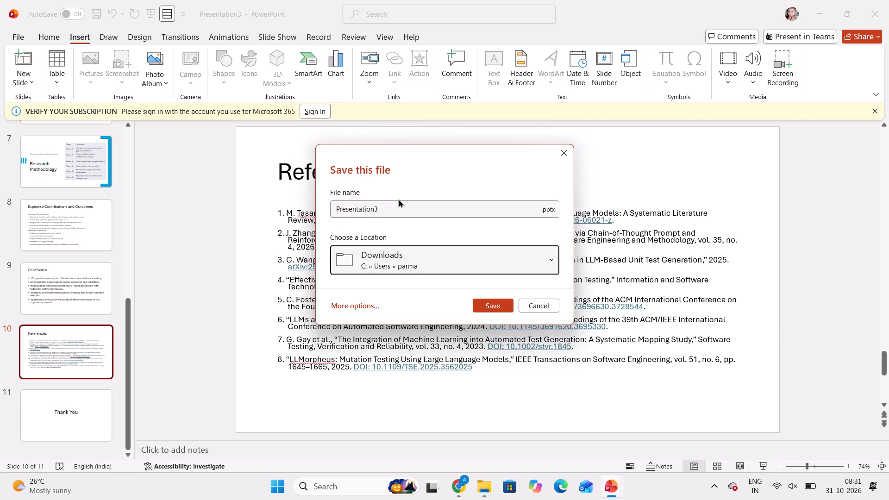
pyautogui.click(540, 306)
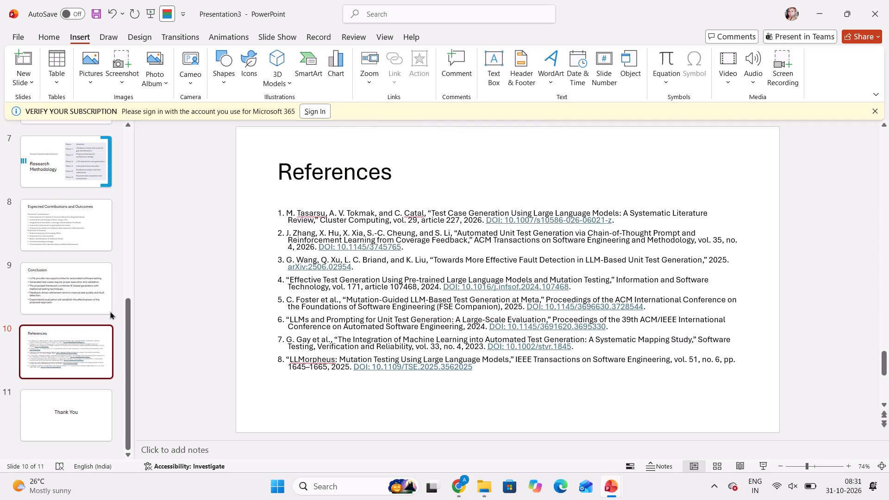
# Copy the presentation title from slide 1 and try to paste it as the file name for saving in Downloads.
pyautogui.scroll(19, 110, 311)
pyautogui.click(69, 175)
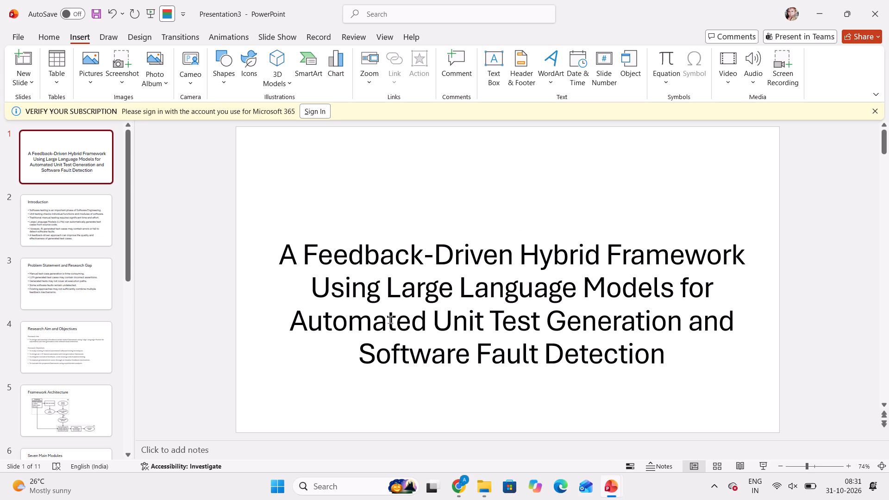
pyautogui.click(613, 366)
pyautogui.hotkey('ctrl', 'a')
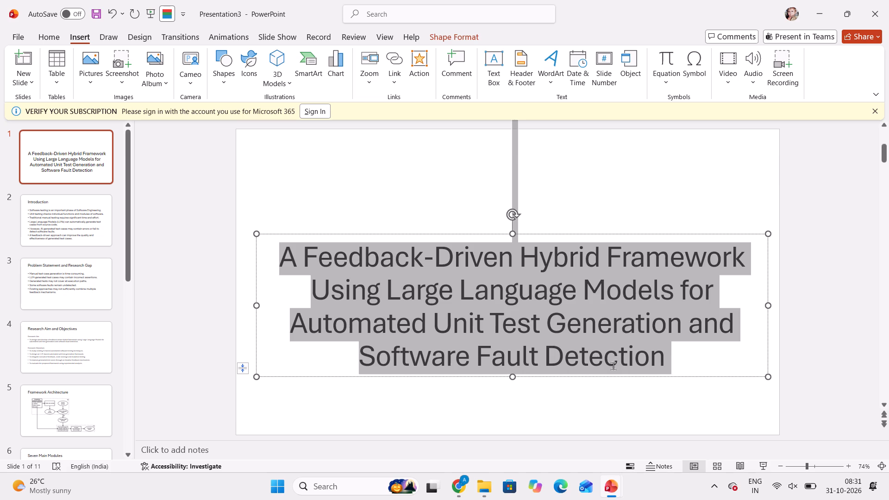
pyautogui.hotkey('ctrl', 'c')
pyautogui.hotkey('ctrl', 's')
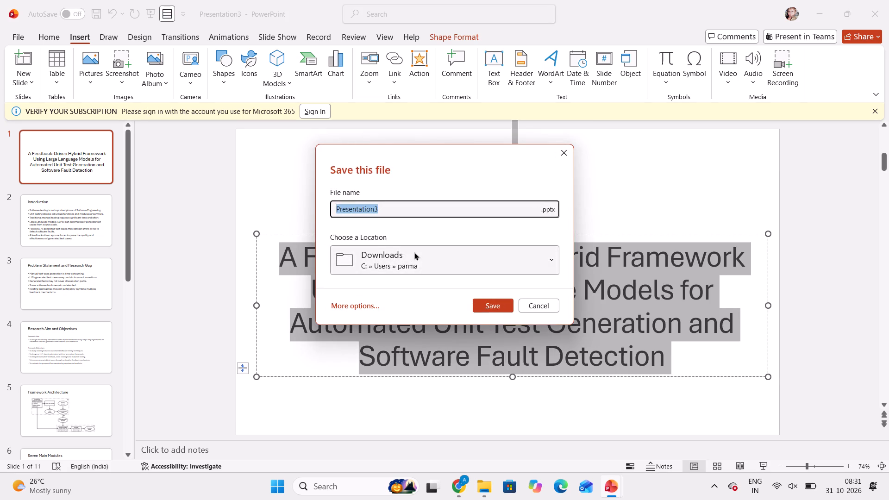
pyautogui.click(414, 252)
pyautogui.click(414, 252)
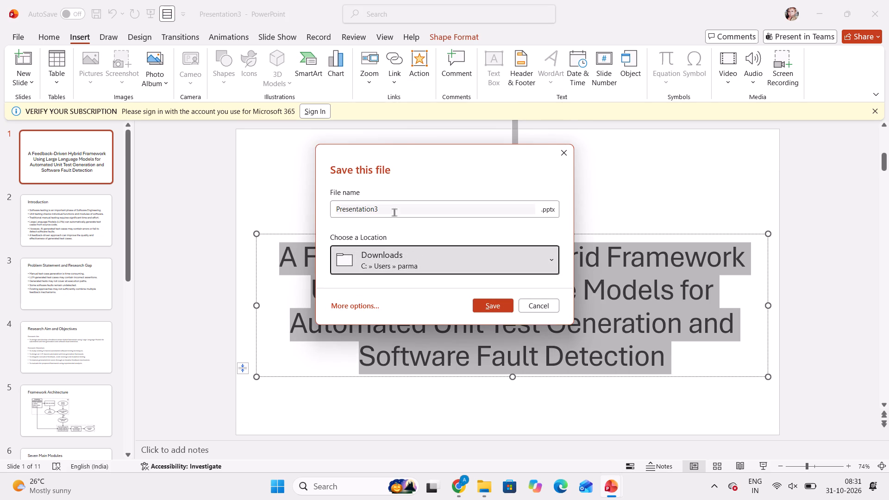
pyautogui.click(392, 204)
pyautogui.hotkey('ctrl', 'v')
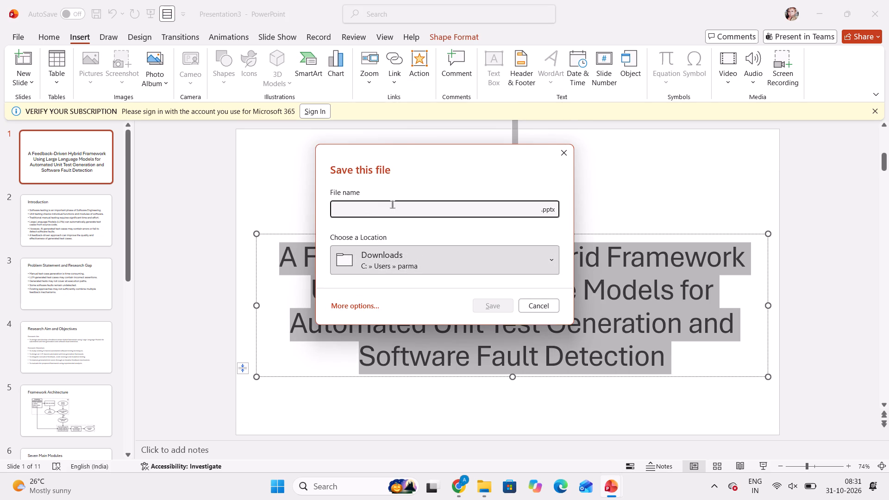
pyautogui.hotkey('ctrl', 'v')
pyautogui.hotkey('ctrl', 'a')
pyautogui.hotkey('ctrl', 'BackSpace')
# Name the file "LLM models for automaed unit test gen" in the save dialog, keeping the title on slide 1 readable.
pyautogui.moveTo(412, 156); pyautogui.dragTo(428, 125)
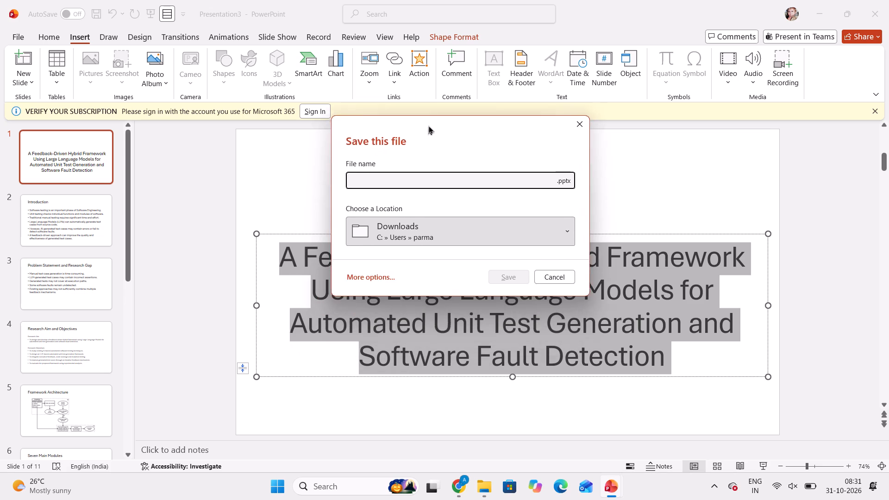
pyautogui.moveTo(428, 125); pyautogui.dragTo(431, 75)
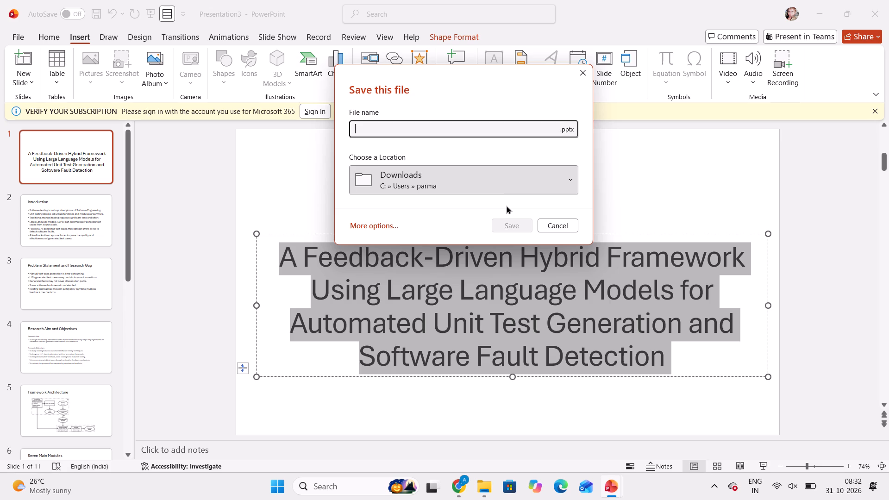
pyautogui.press(',')
pyautogui.press('BackSpace')
pyautogui.write('kodels')
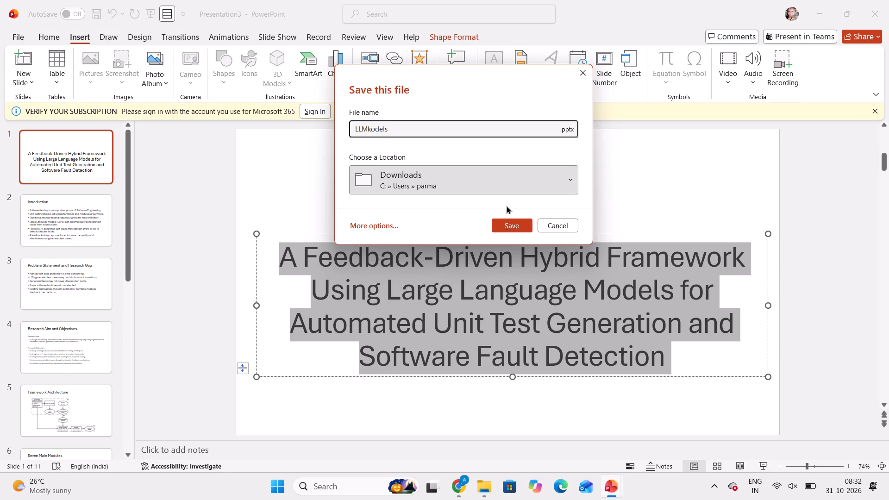
pyautogui.hotkey('ctrl', 'BackSpace')
pyautogui.write('LLM')
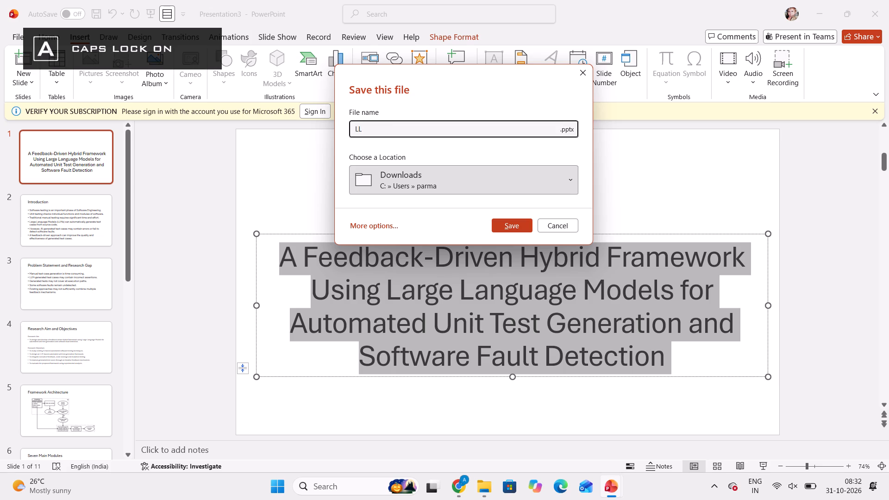
pyautogui.press('space')
pyautogui.write('models for')
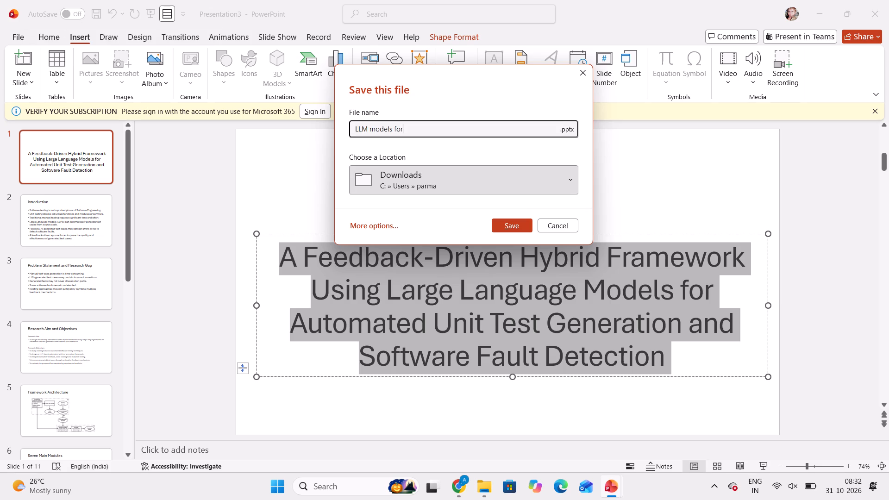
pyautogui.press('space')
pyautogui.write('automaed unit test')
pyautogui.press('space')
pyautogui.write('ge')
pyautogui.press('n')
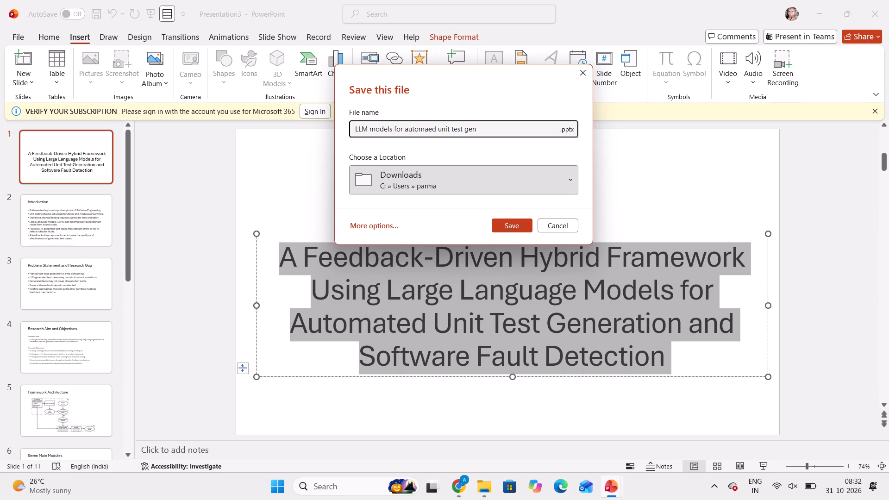
# Extend the file name with "and software fault detection" and save the presentation in the Downloads folder.
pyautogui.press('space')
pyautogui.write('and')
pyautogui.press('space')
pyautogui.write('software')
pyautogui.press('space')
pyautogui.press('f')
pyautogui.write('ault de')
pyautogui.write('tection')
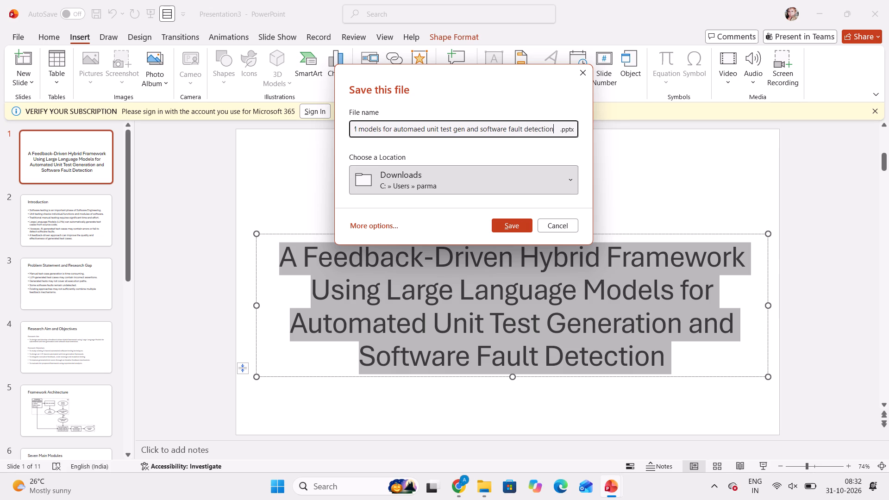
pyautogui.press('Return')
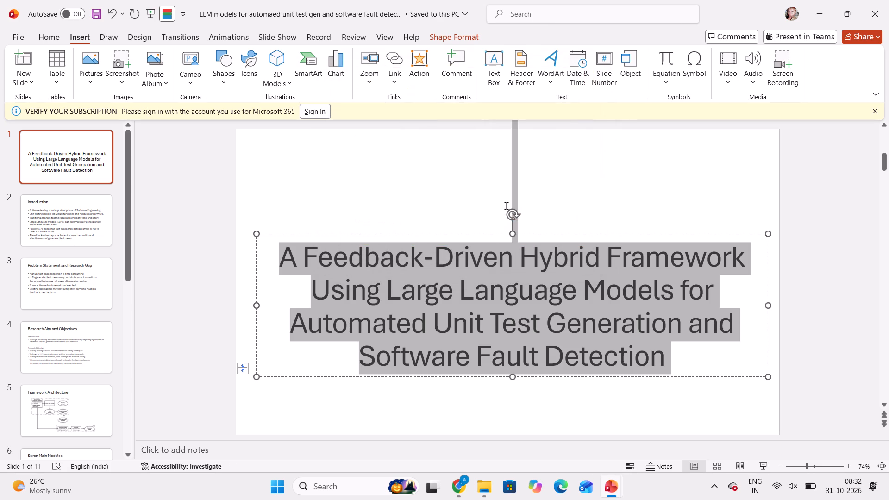
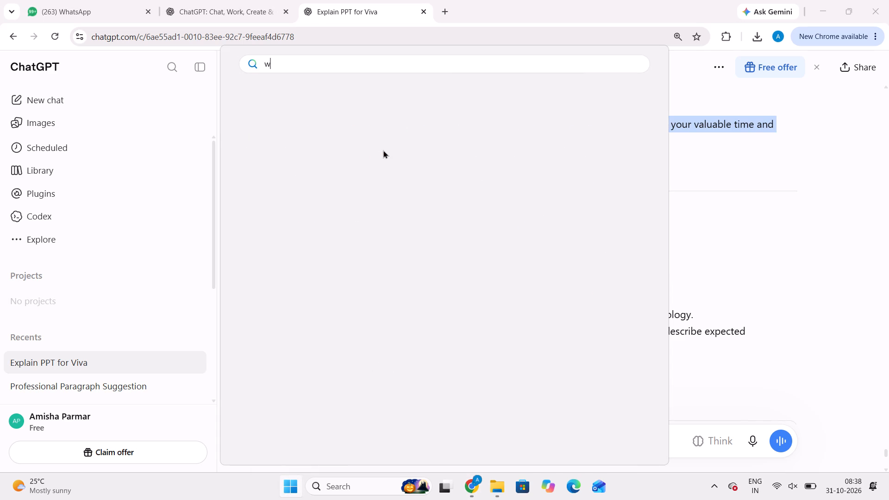
pyautogui.write('ord')
pyautogui.press('Return')
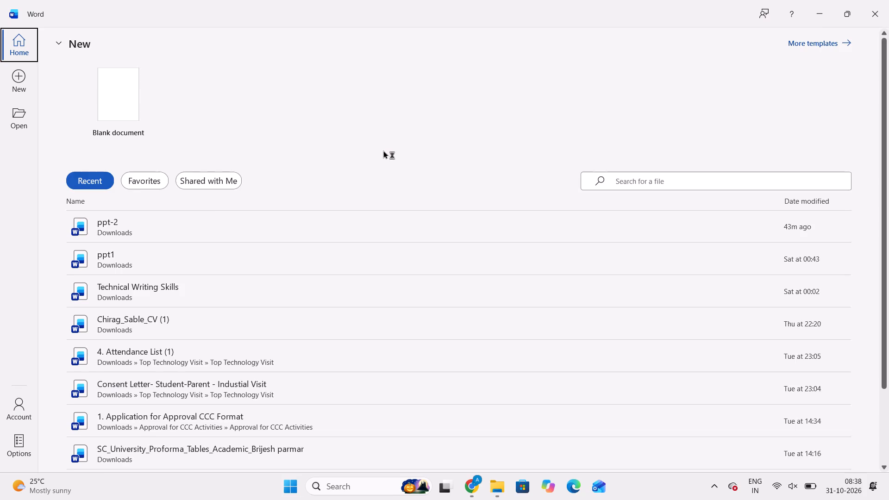
pyautogui.click(131, 131)
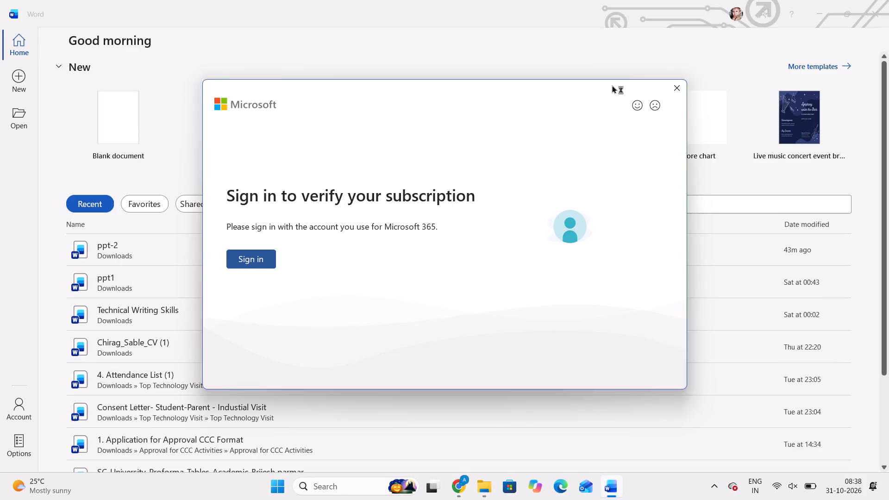
pyautogui.click(682, 87)
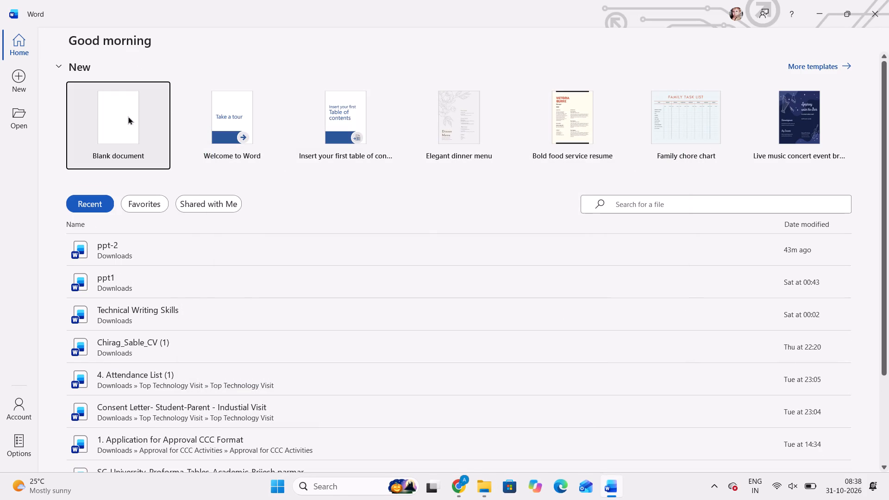
pyautogui.click(111, 122)
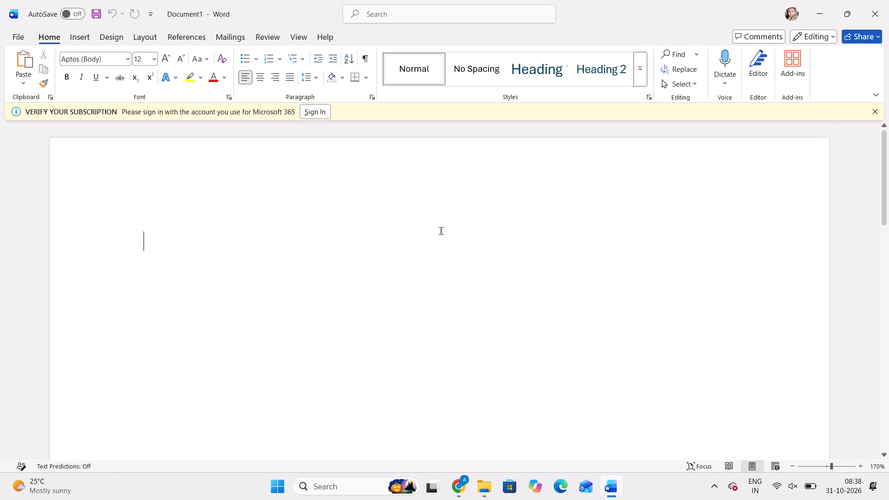
pyautogui.hotkey('ctrl', 'v')
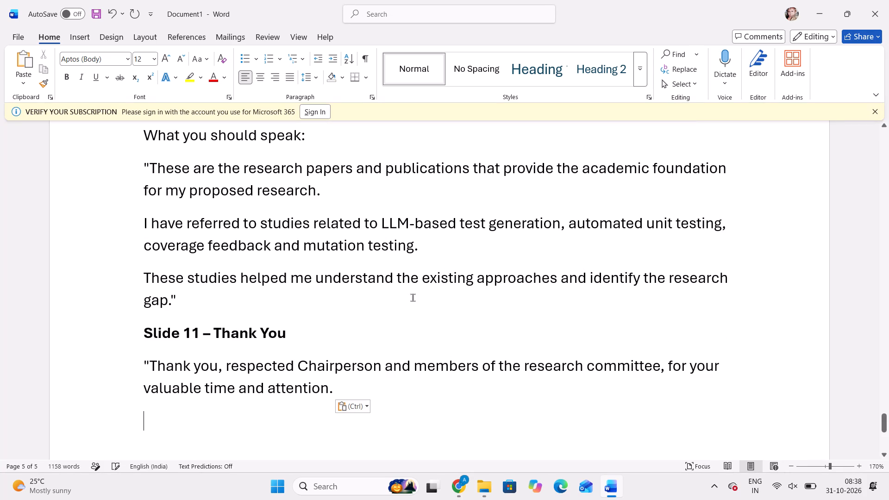
# Save the speaking-script document in the Downloads folder with the file name ppt.
pyautogui.scroll(5, 413, 297)
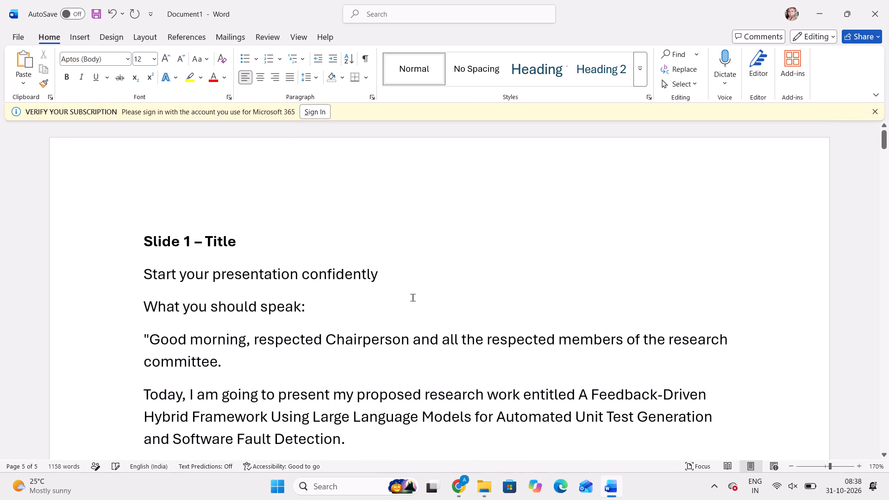
pyautogui.hotkey('ctrl', 's')
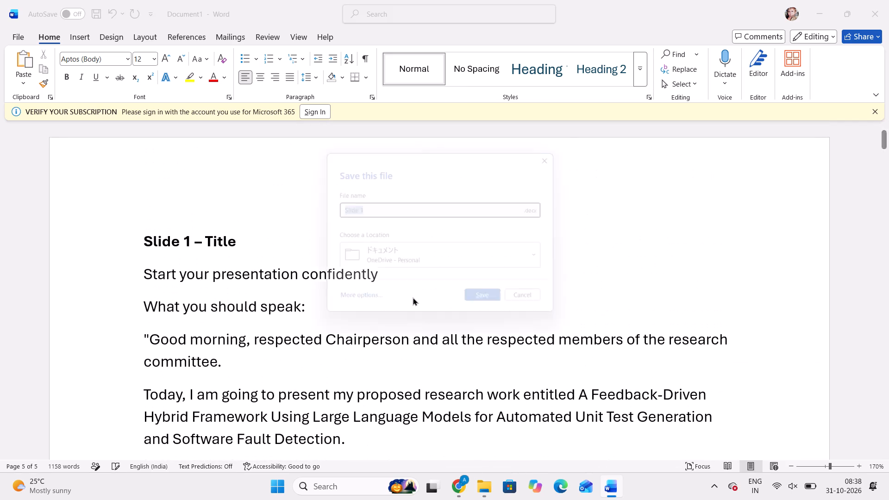
pyautogui.click(413, 267)
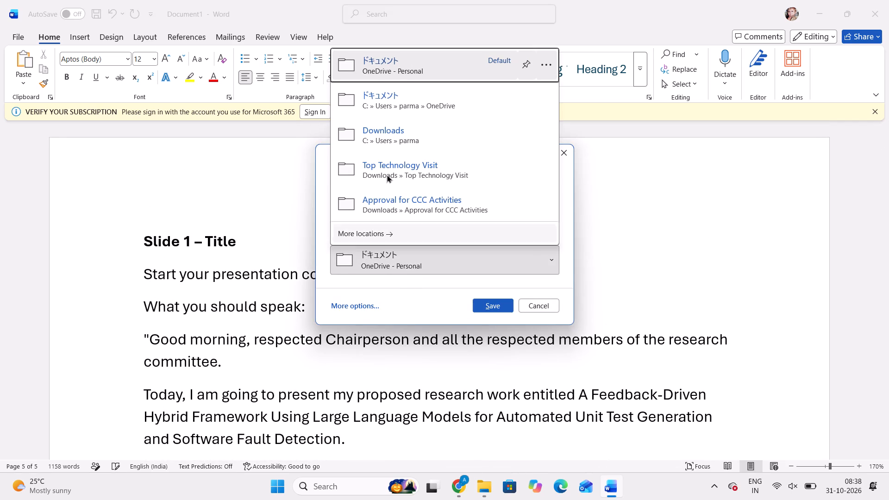
pyautogui.click(397, 134)
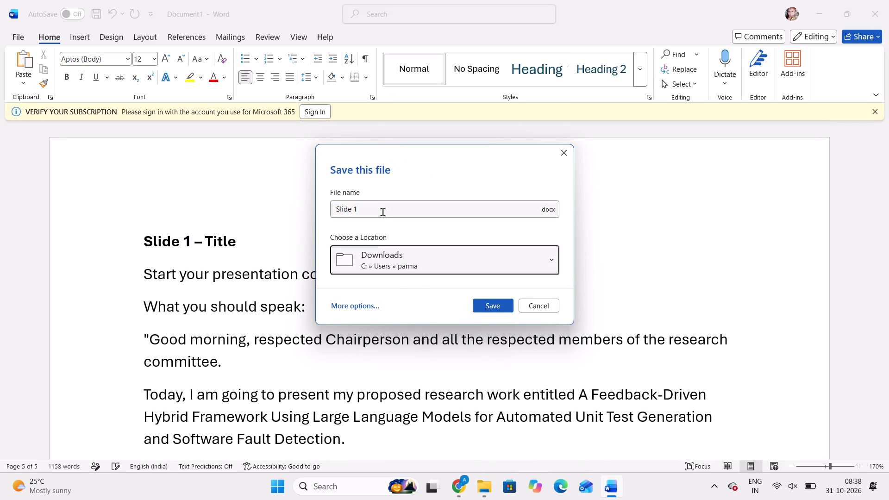
pyautogui.click(382, 212)
pyautogui.write('ppt')
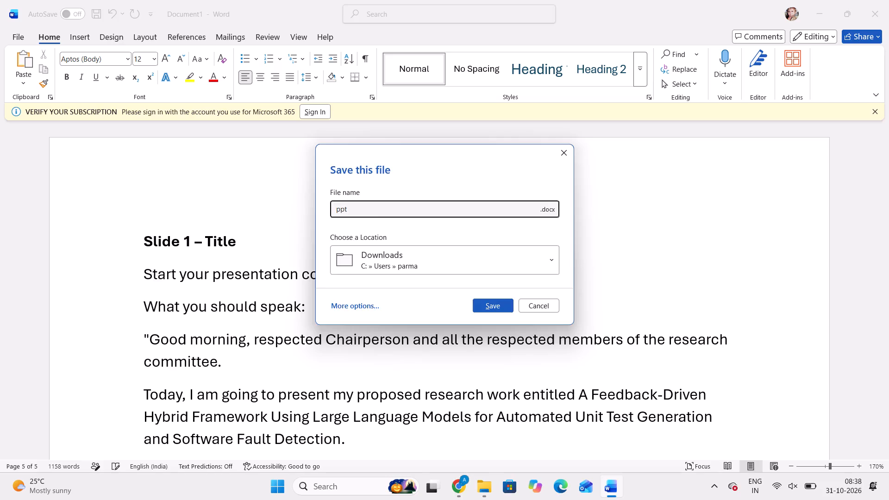
pyautogui.press('Return')
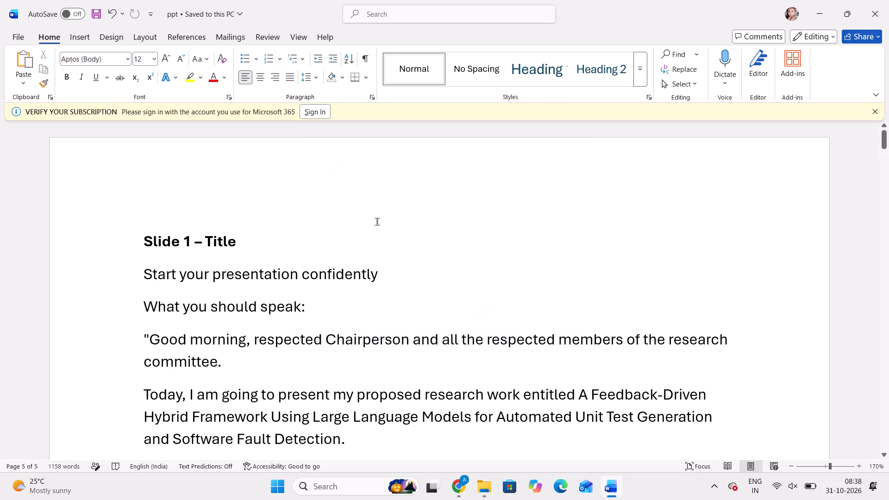
# Open the Save As options for the saved ppt document.
pyautogui.click(9, 32)
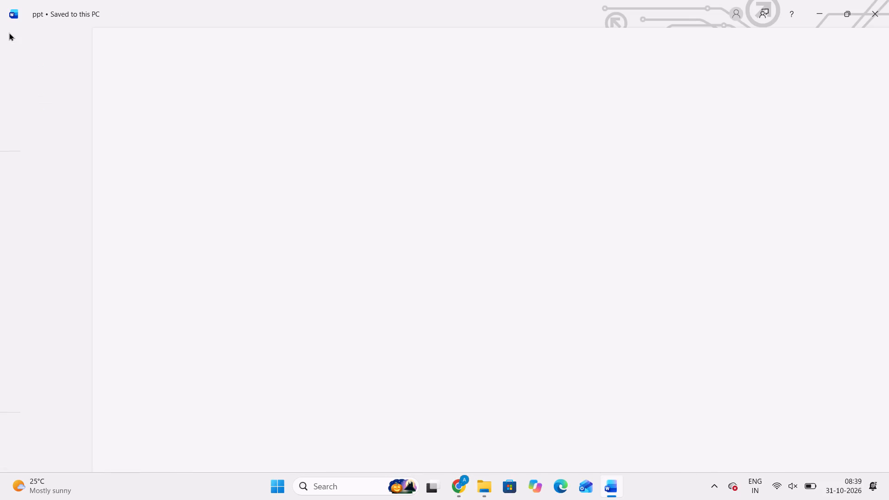
pyautogui.click(44, 205)
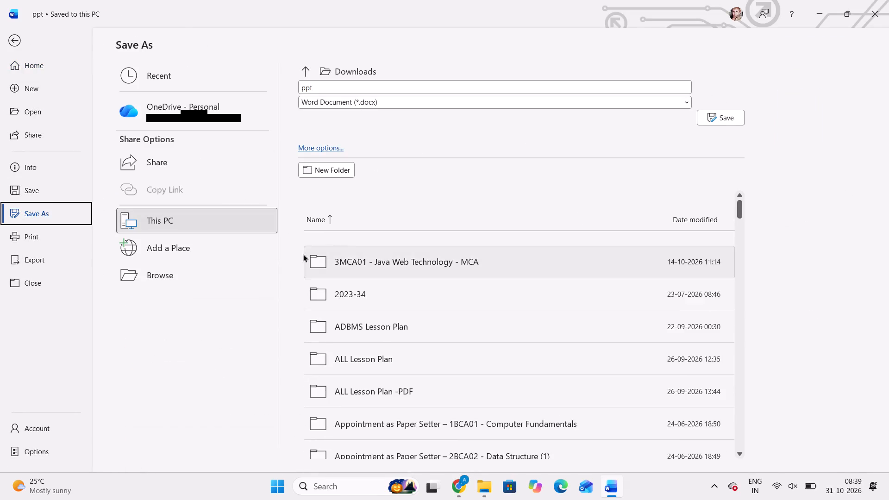
# Save a PDF copy of the speaking-script document in the Downloads folder under the file name ppt.
pyautogui.doubleClick(199, 219)
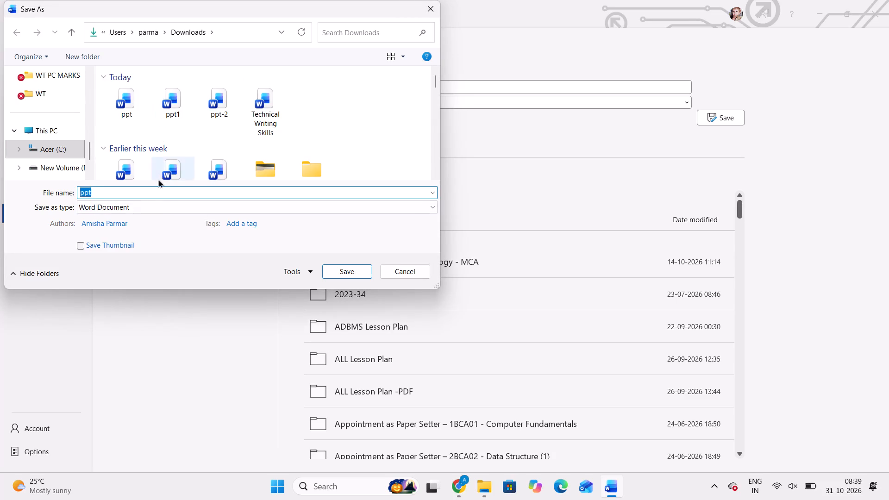
pyautogui.click(150, 207)
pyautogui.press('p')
pyautogui.press('Return')
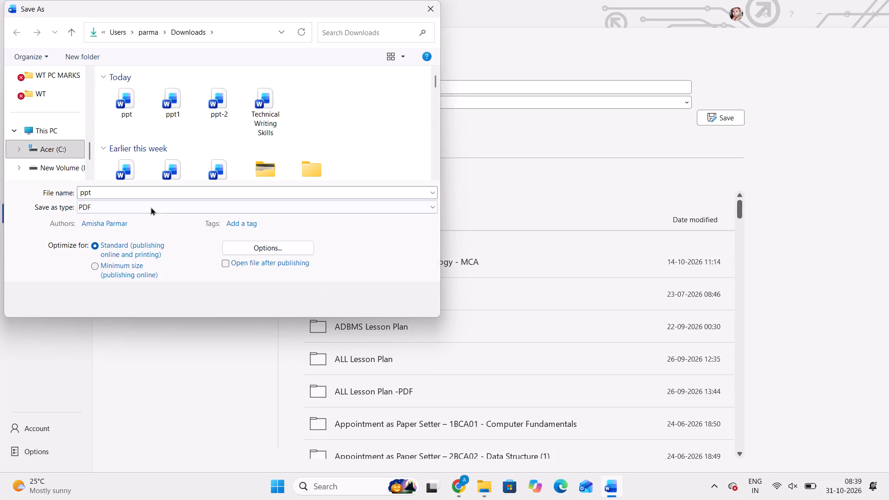
pyautogui.click(335, 299)
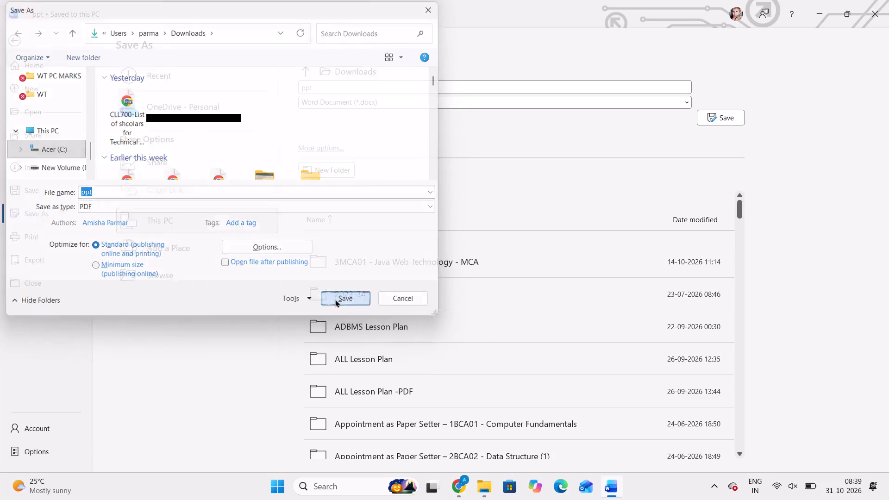